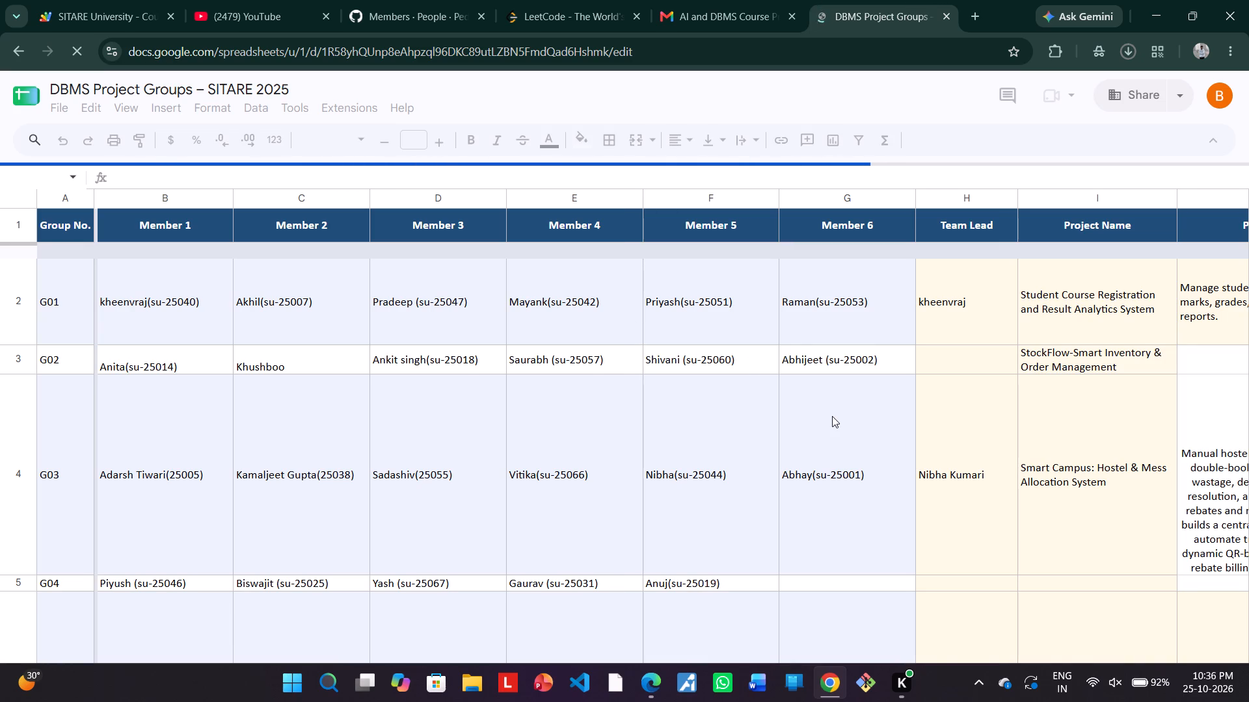
Enter "Piyush" as the Team Lead for group G04.
scroll(832, 416, "right", 2)
scroll(832, 416, "down", 1)
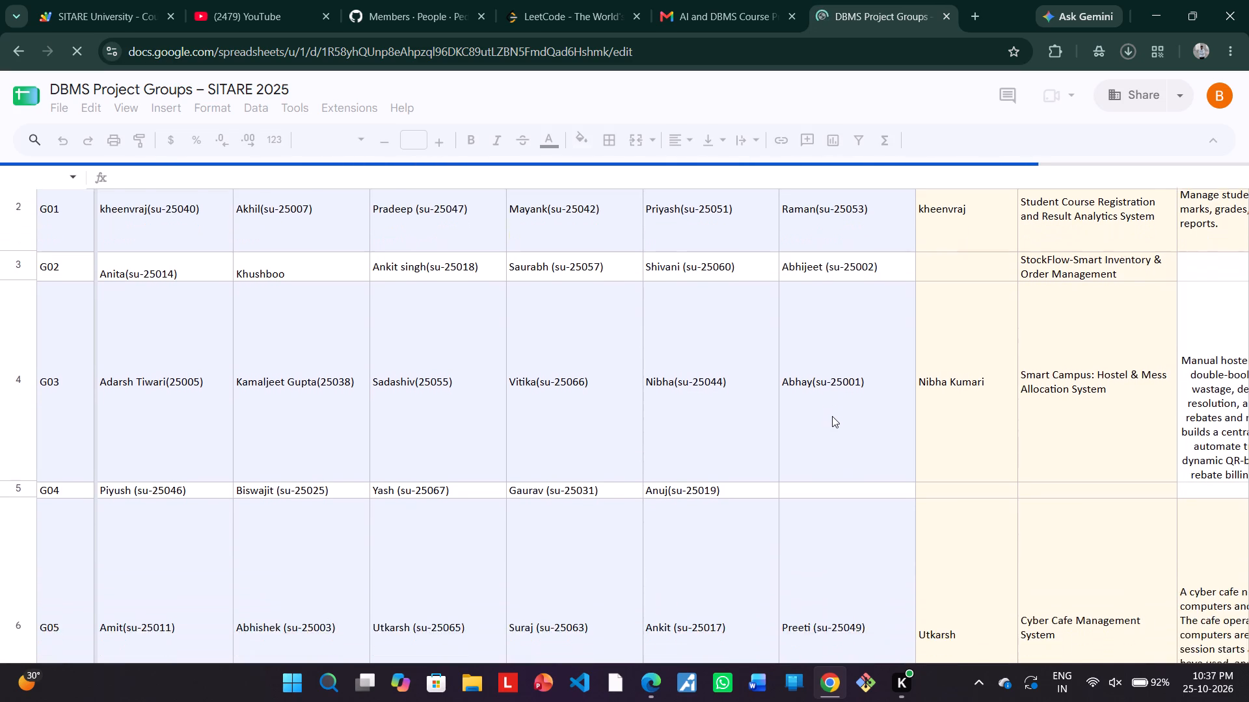
scroll(832, 416, "down", 1)
scroll(832, 416, "up", 3)
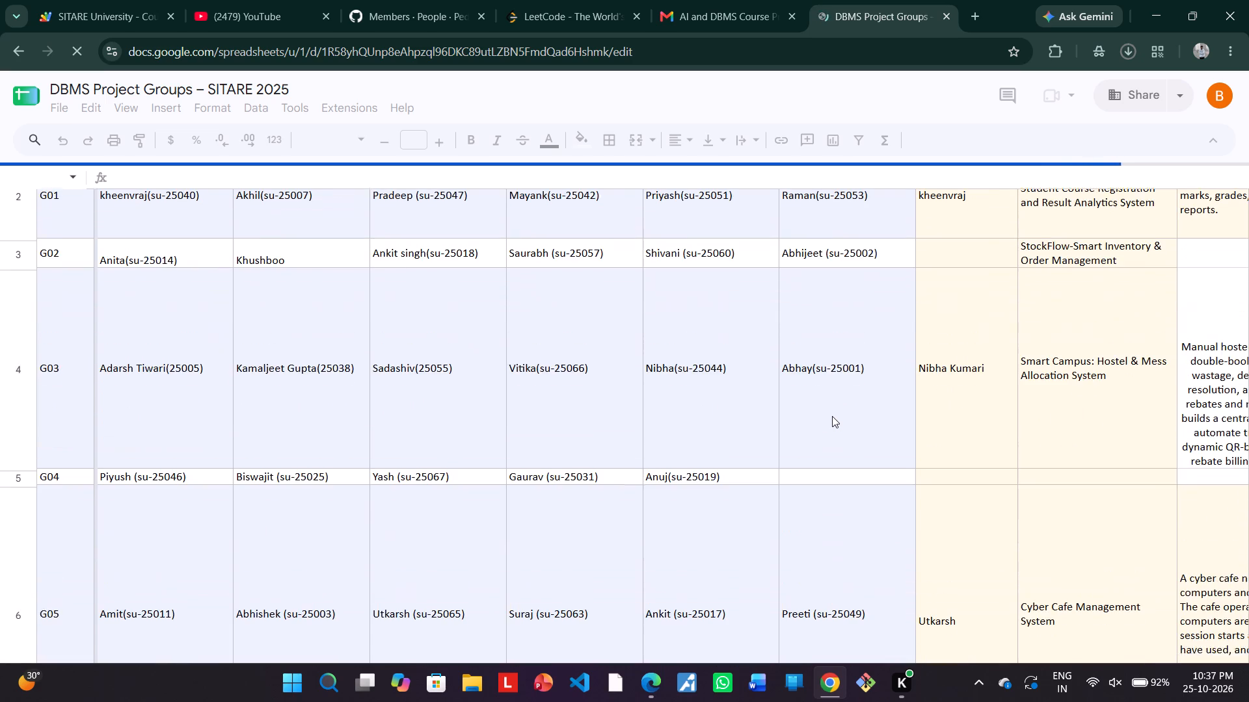
scroll(832, 416, "up", 3)
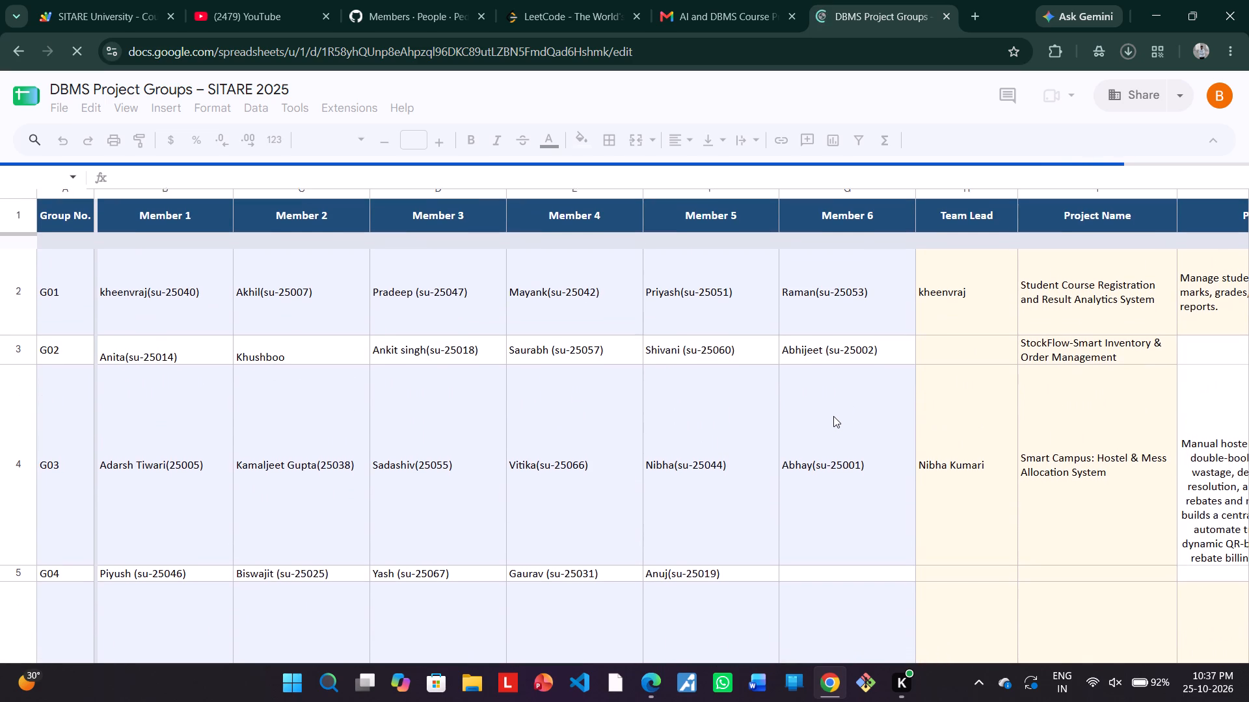
scroll(833, 416, "up", 1)
left_click(947, 569)
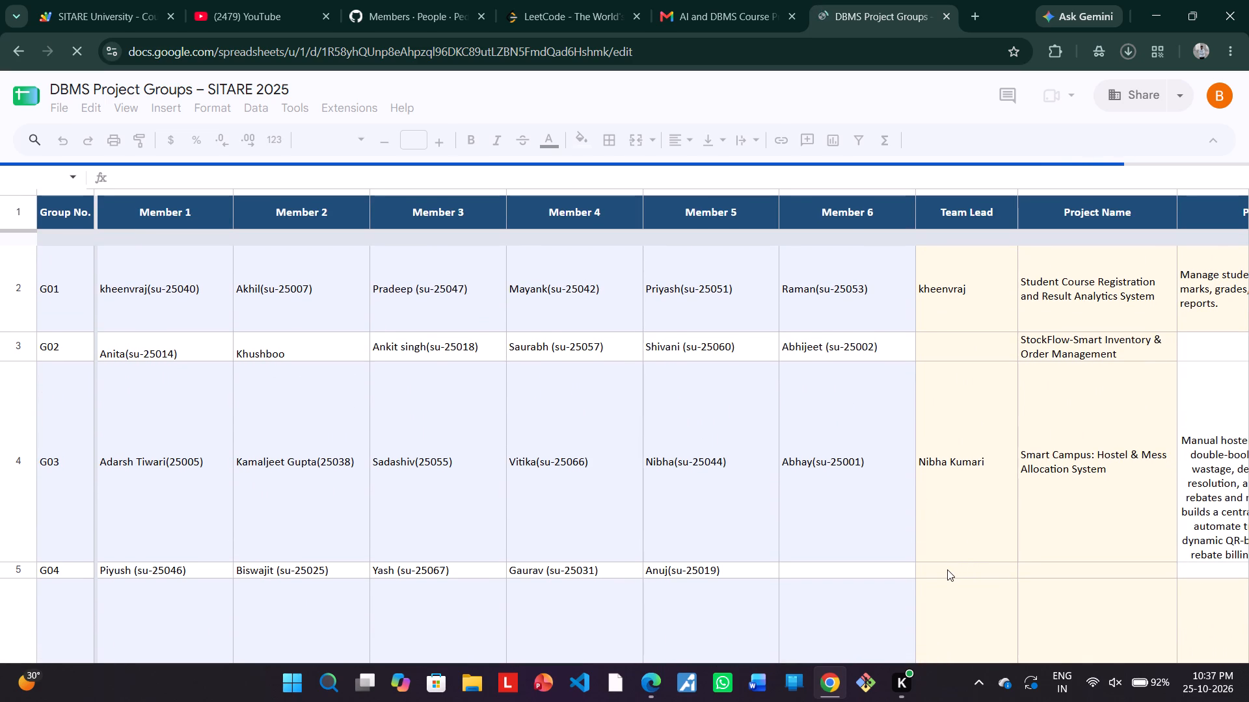
double_click(947, 569)
double_click(947, 569)
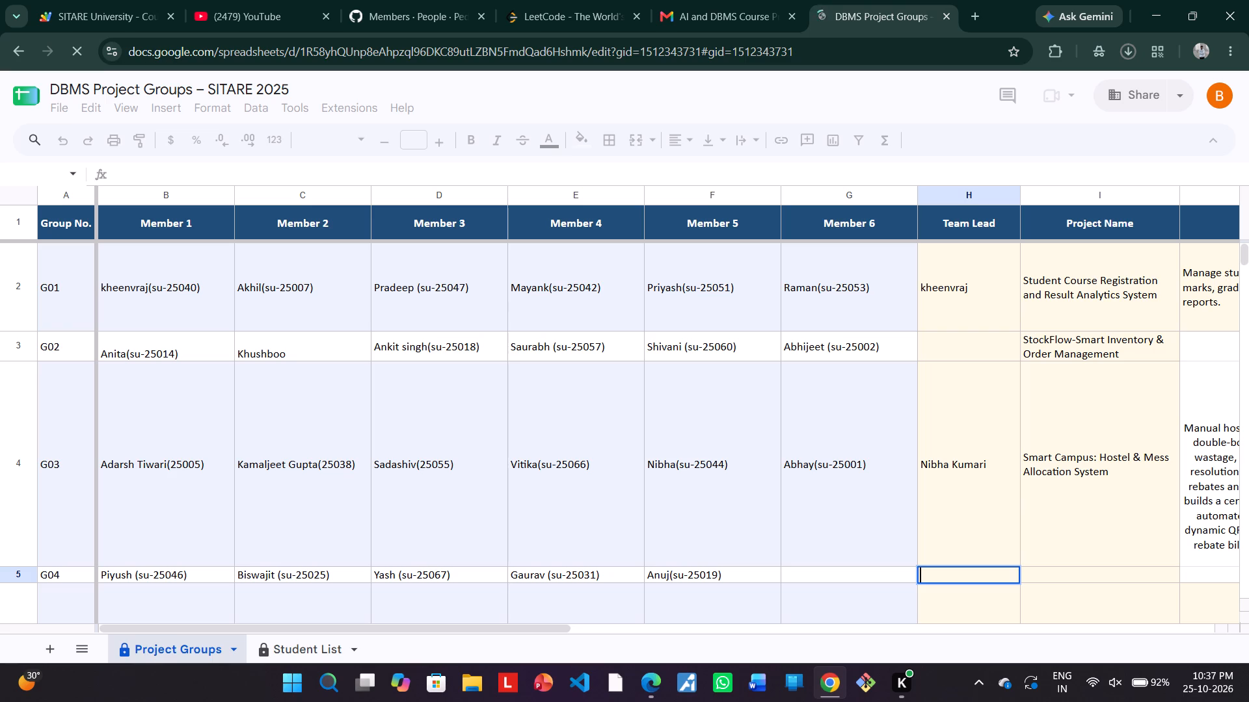
key("p")
type("iyudh")
key("space")
key("BackSpace")
key("BackSpace")
key("BackSpace")
type("sg")
key("BackSpace")
type("h")
key("space")
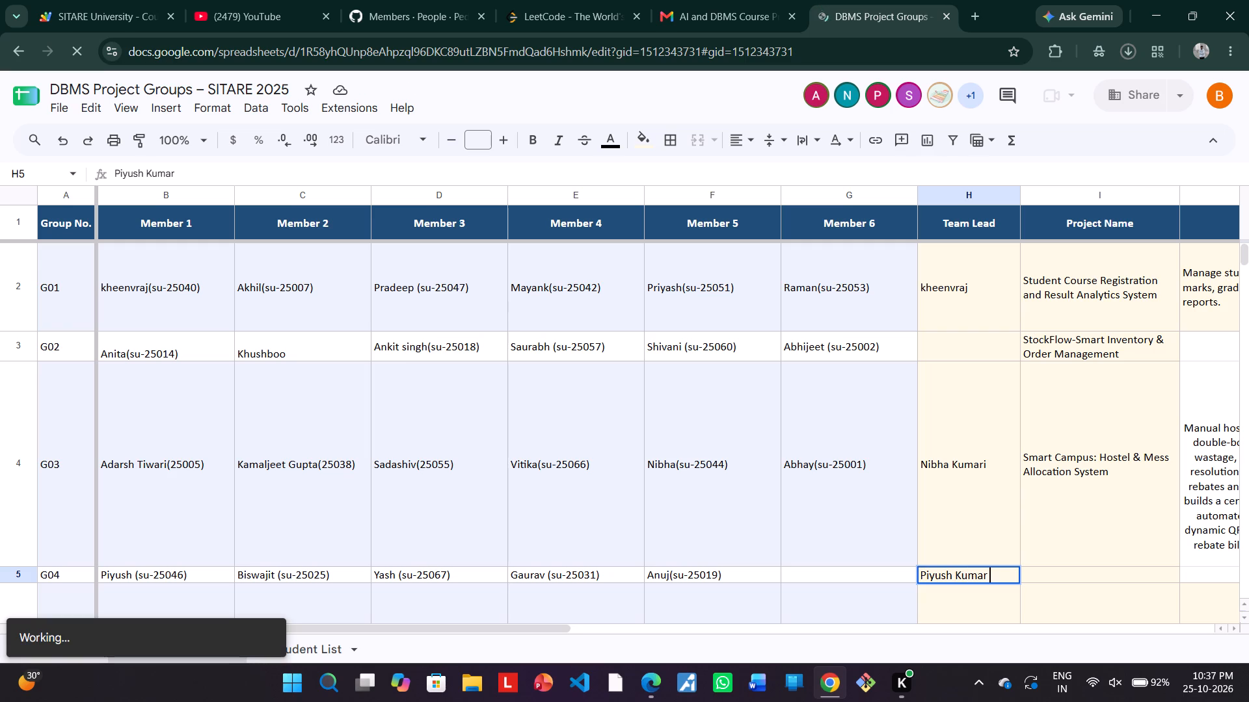
key("BackSpace")
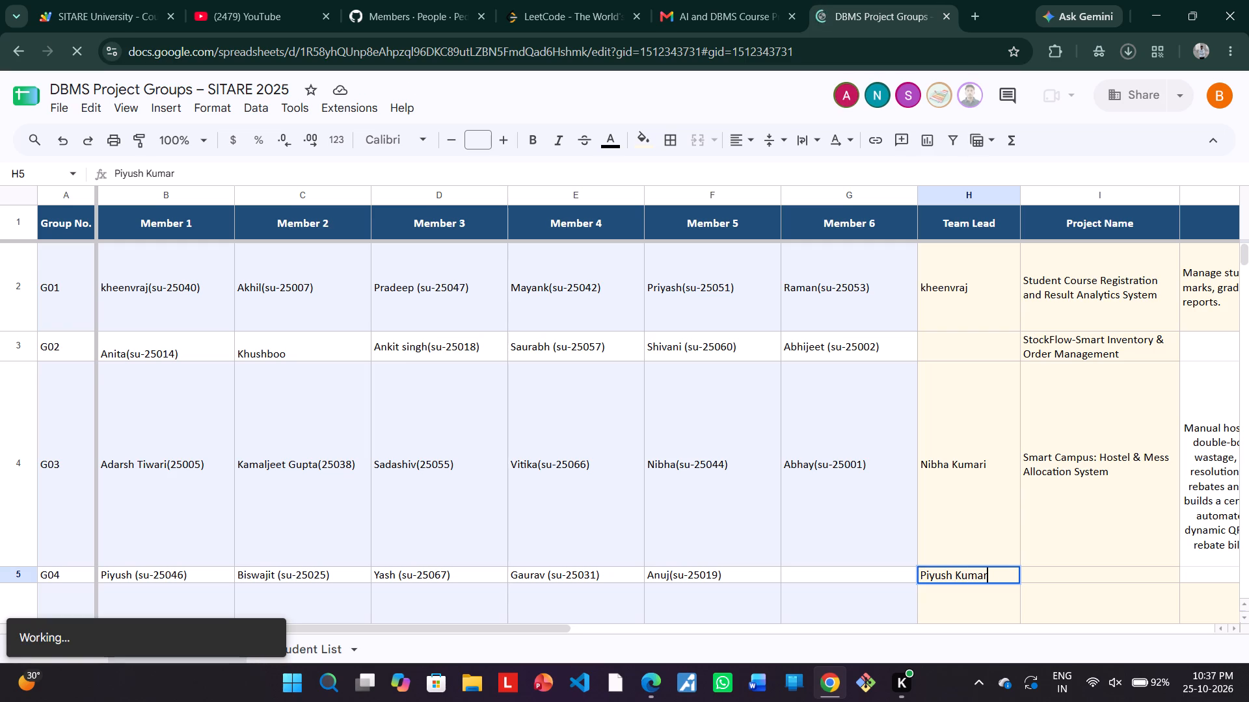
key("BackSpace")
key("BackSpace")
key("BackSpace")
key("BackSpace")
key("BackSpace")
key("BackSpace")
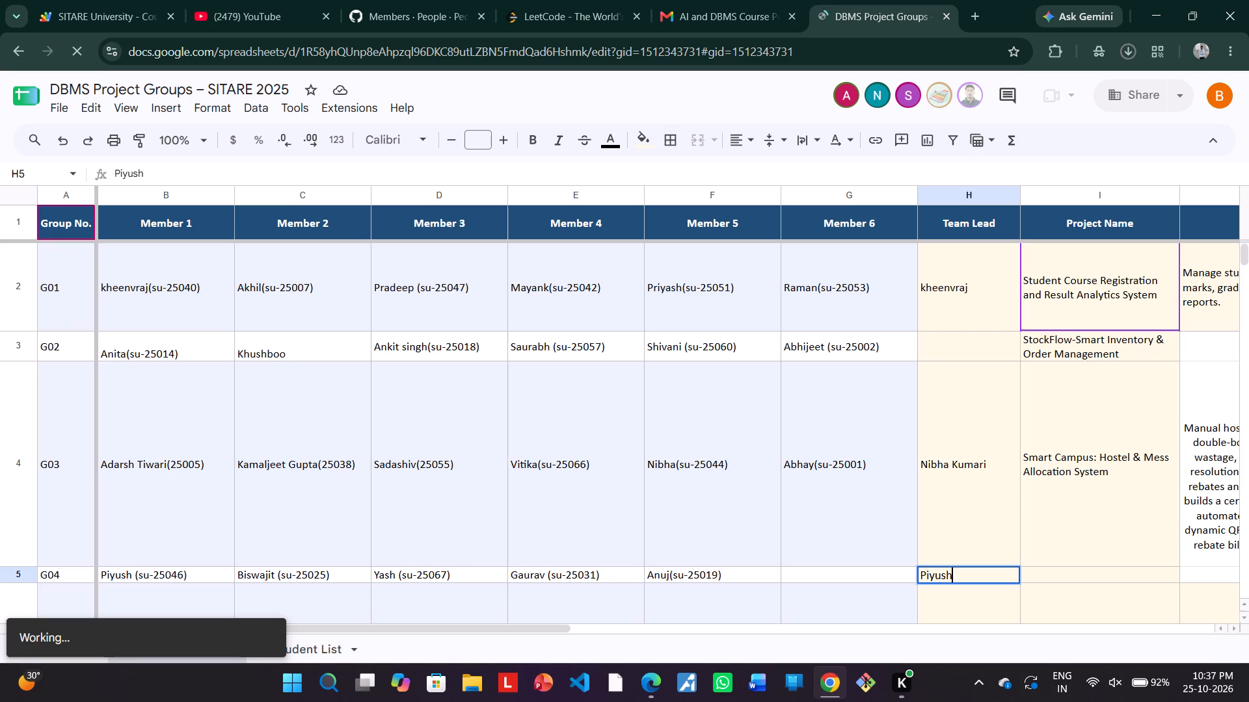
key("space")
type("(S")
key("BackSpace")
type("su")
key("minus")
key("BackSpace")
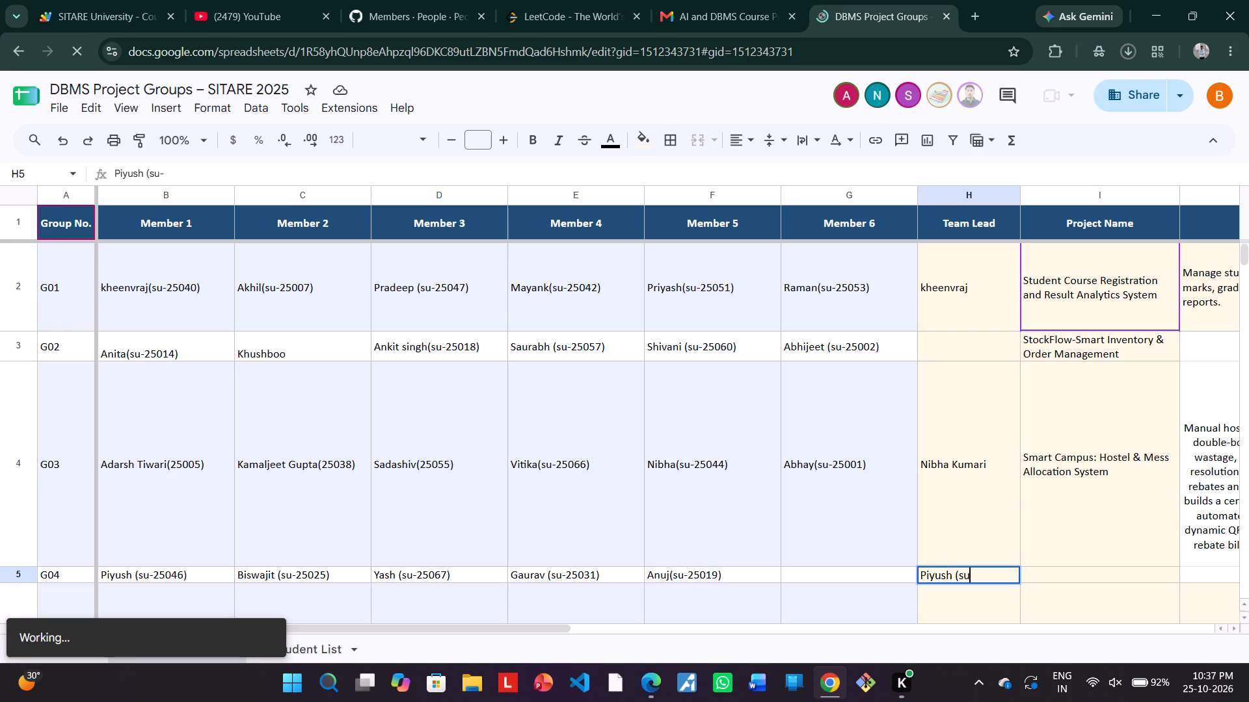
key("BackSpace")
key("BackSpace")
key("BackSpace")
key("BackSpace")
Enter "Car Rental System" as the Project Name for group G04.
key("Right")
left_click(1081, 580)
left_click_drag(1081, 580, 1092, 574)
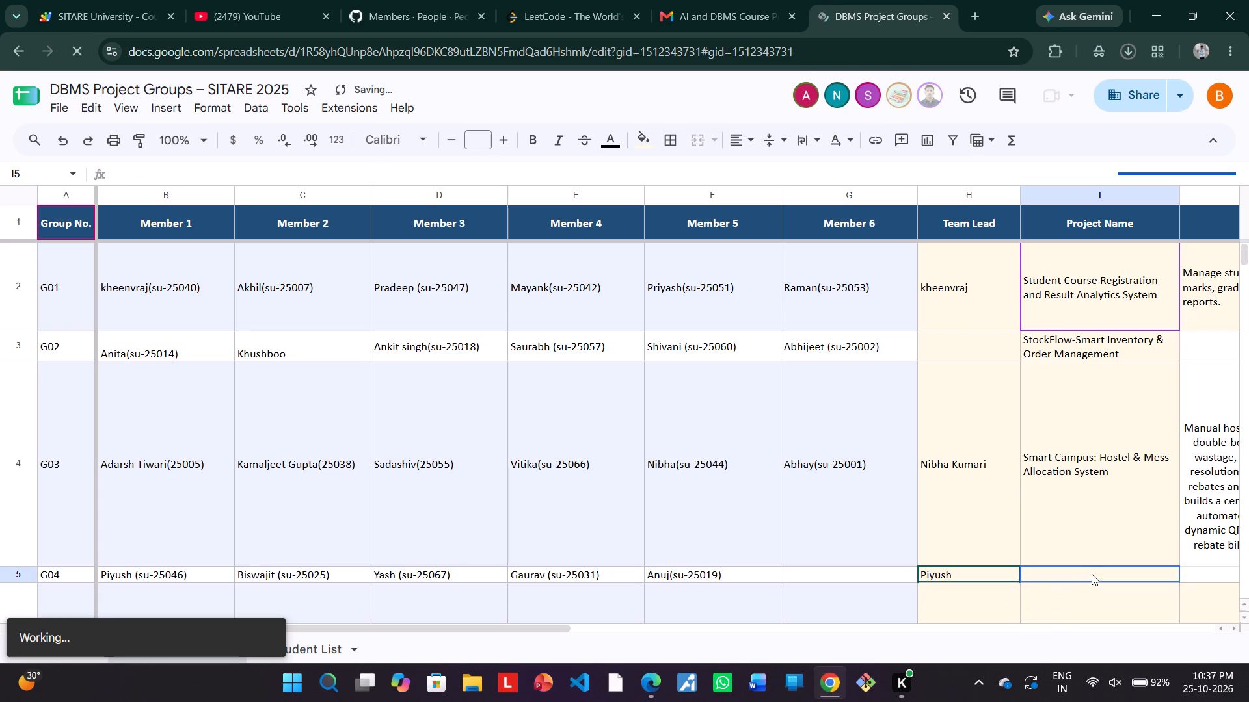
double_click(1092, 574)
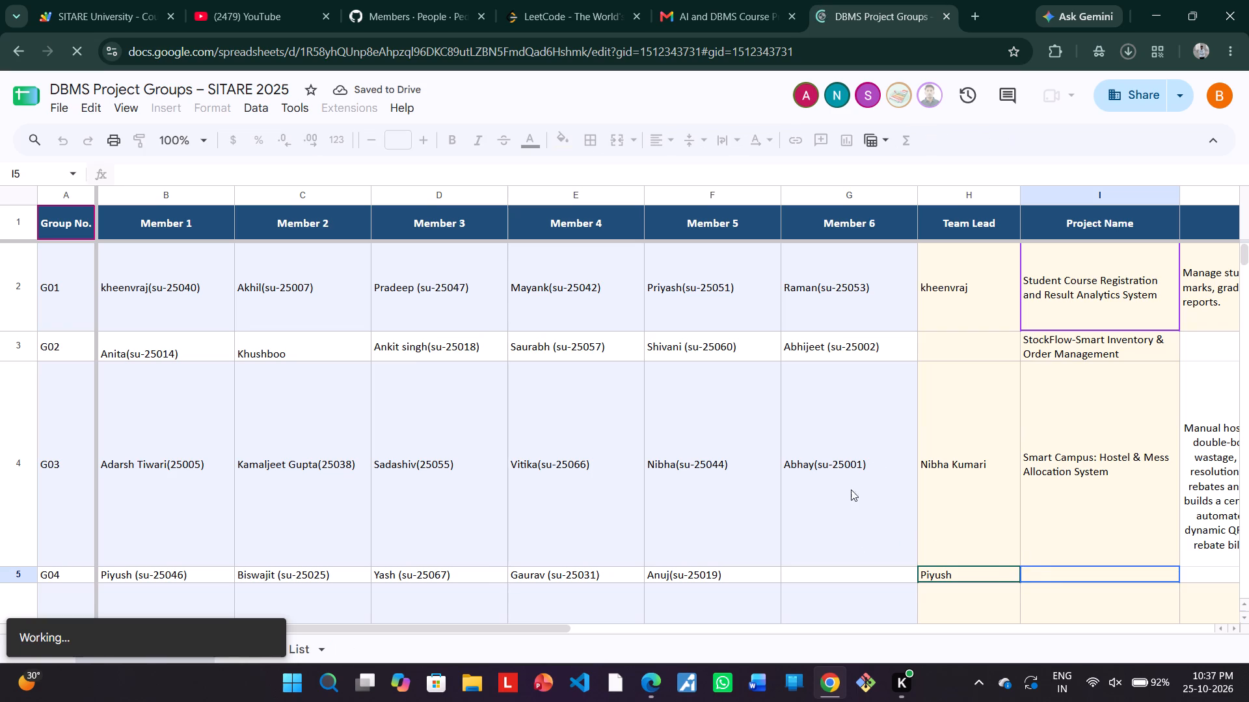
double_click(1054, 576)
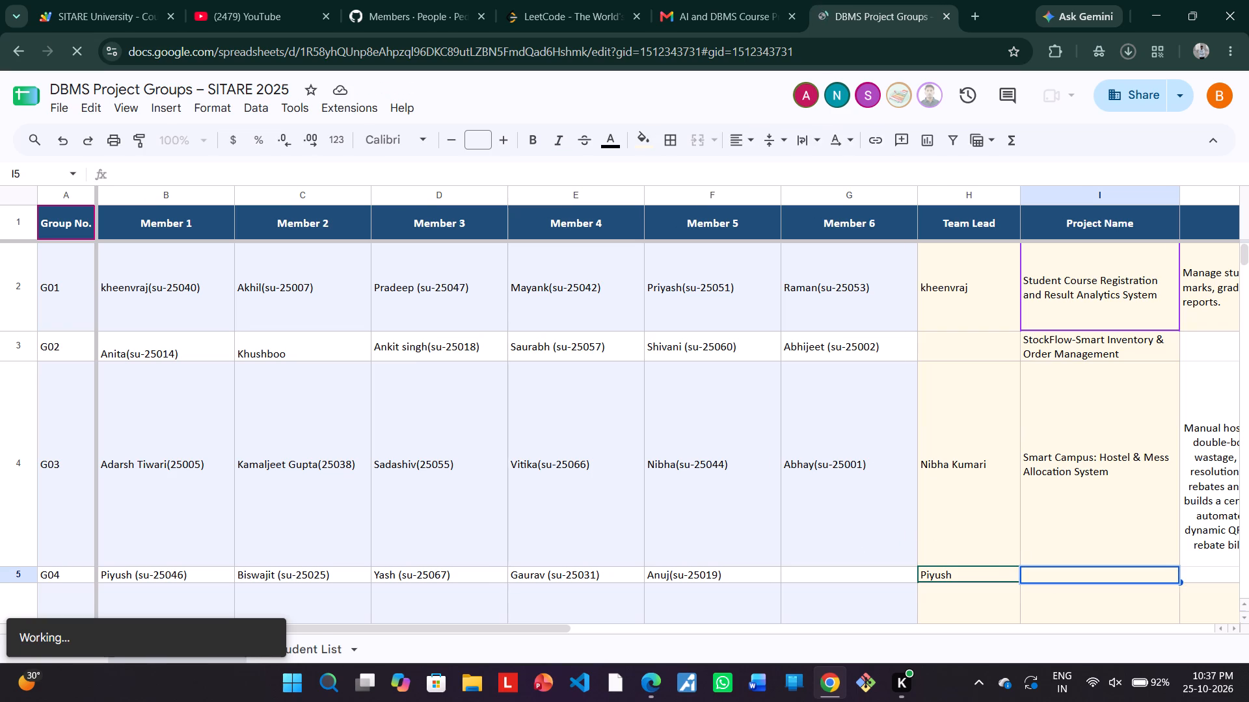
key("c")
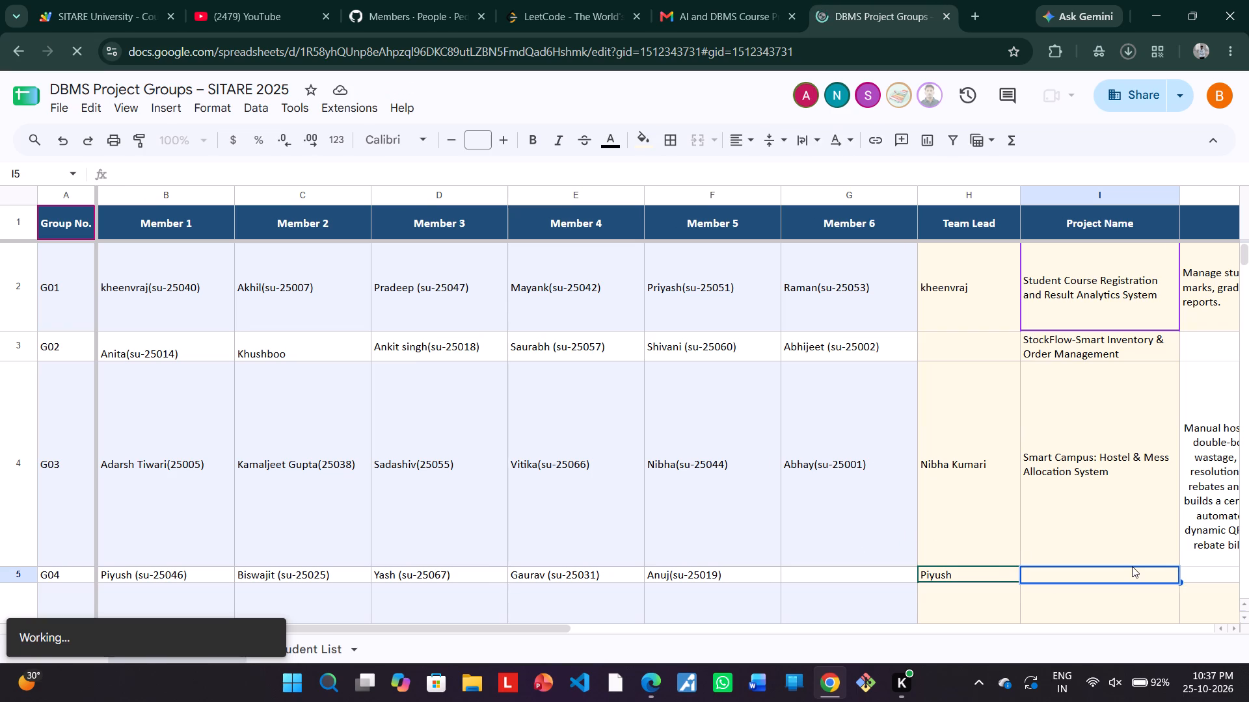
left_click(1132, 566)
left_click_drag(1132, 566, 1121, 591)
type("Ca")
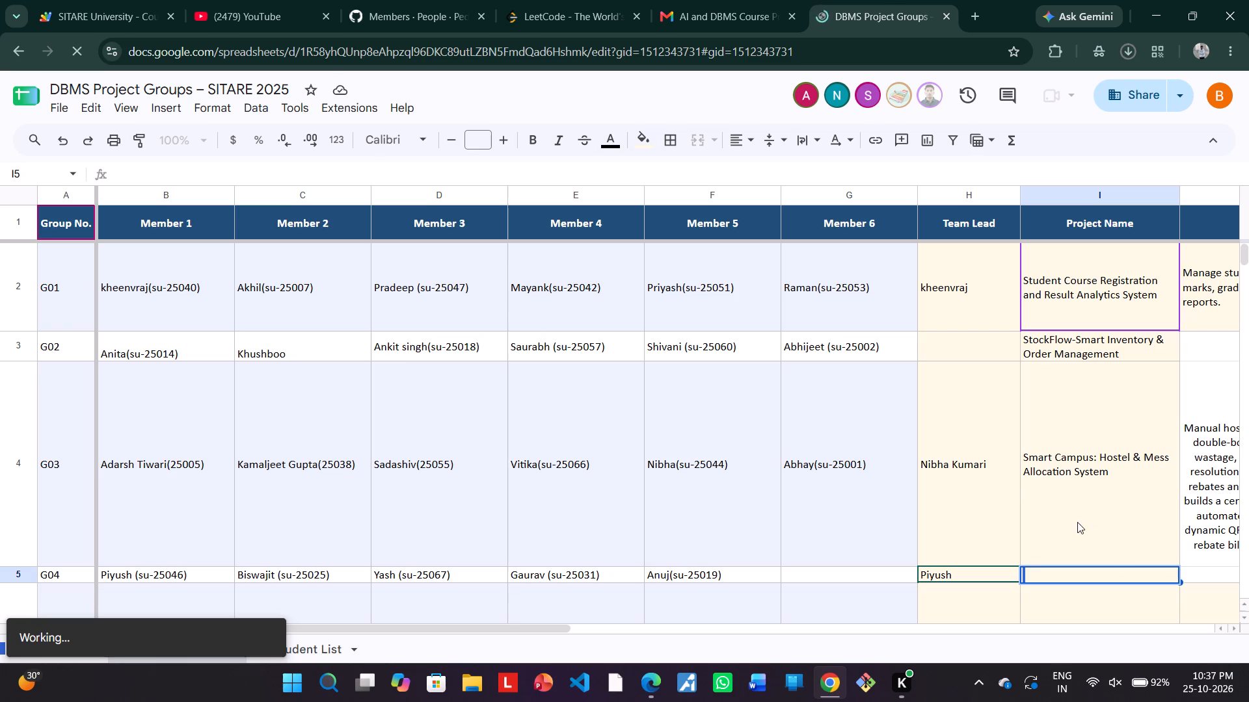
left_click(1077, 522)
left_click(1078, 570)
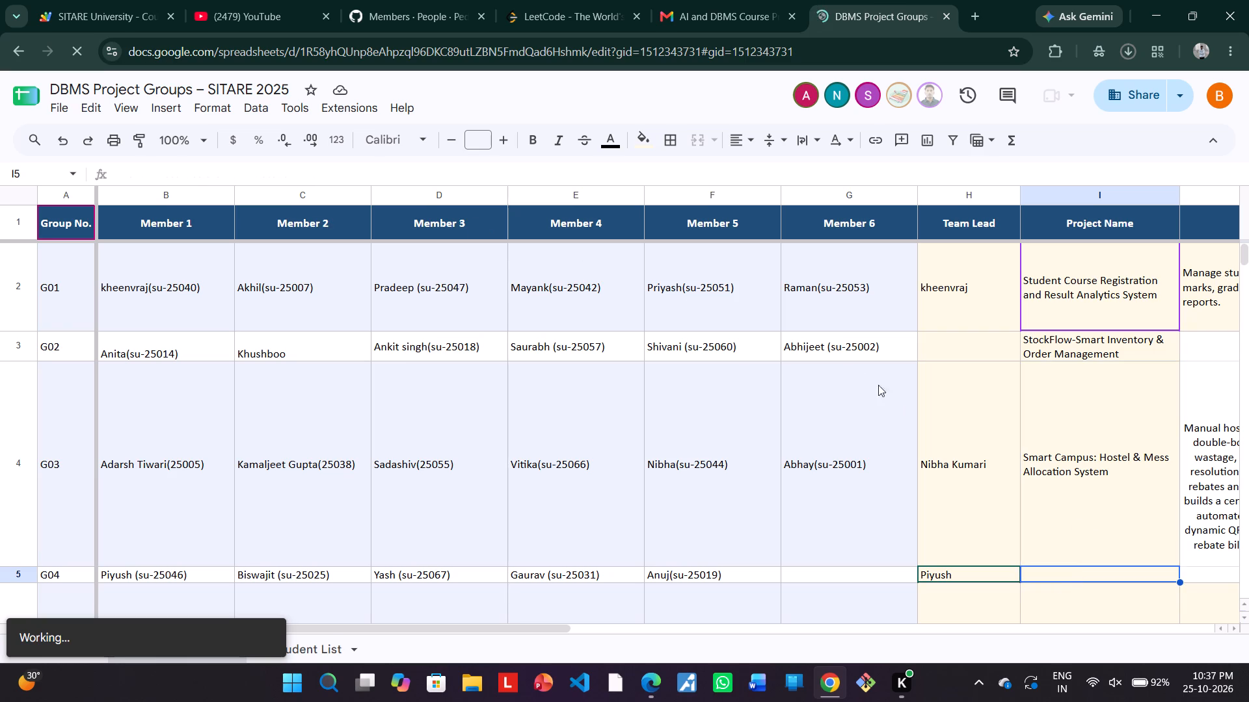
double_click(1084, 575)
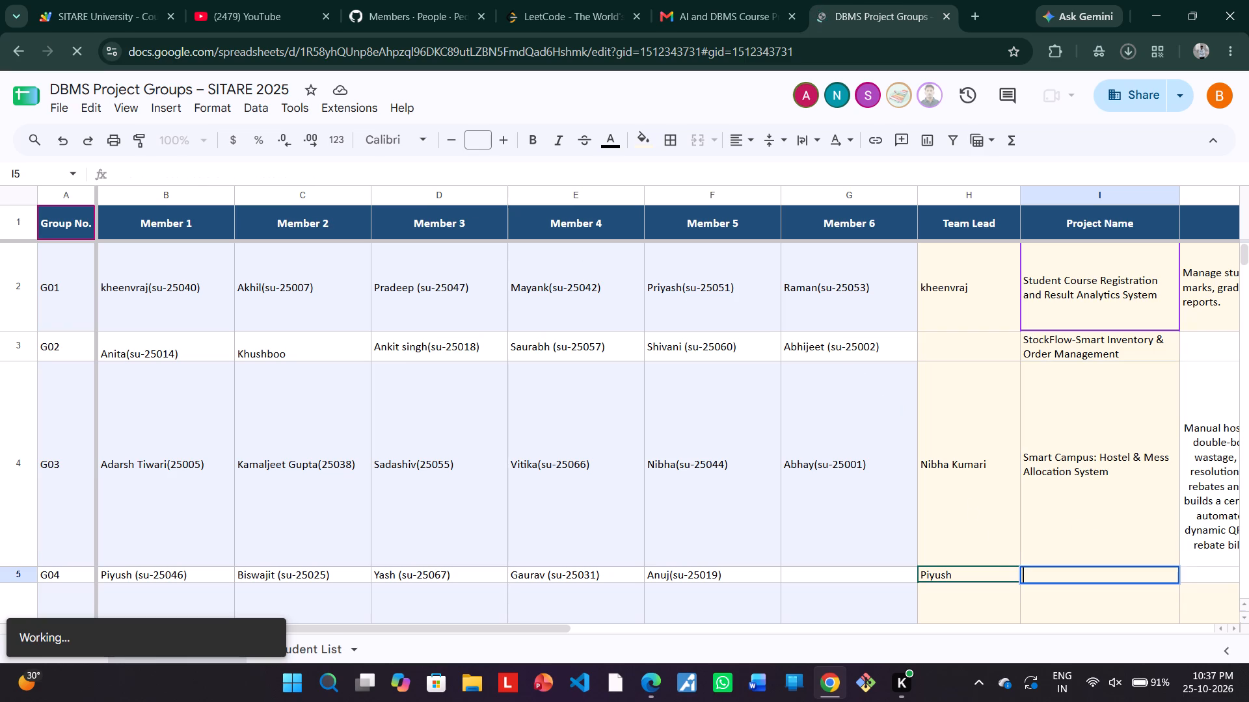
key("shift+c")
type("ar Rental System")
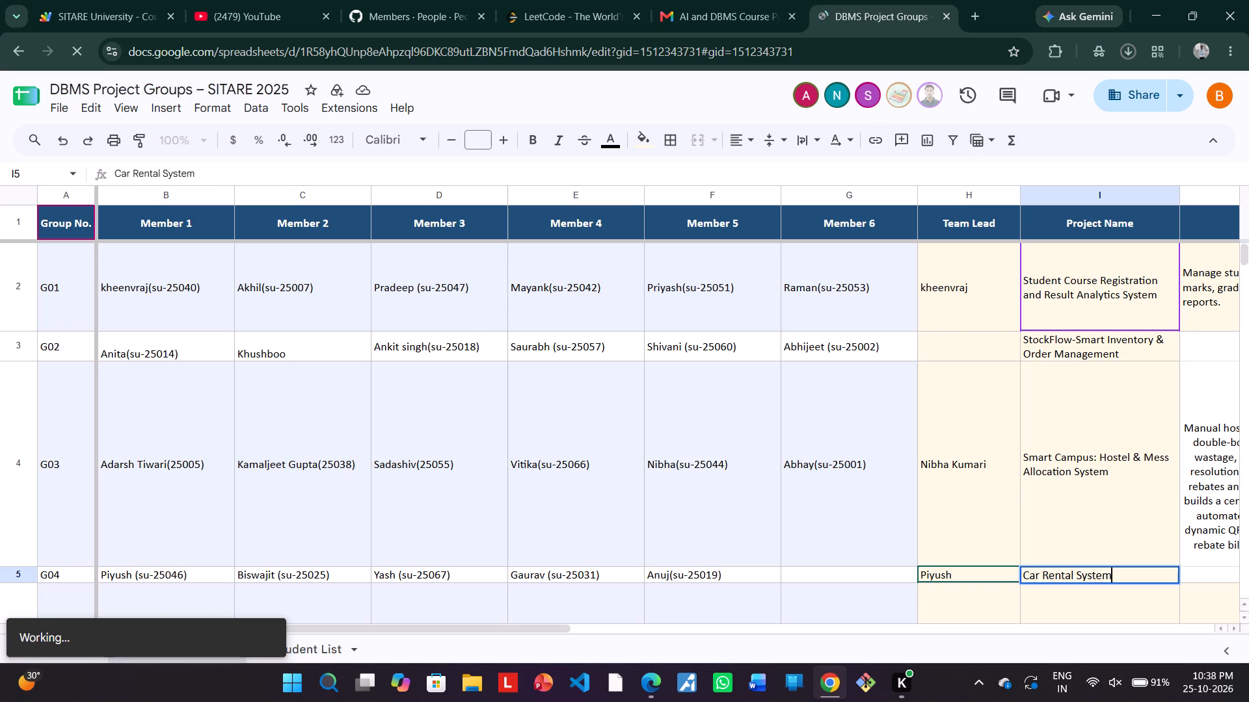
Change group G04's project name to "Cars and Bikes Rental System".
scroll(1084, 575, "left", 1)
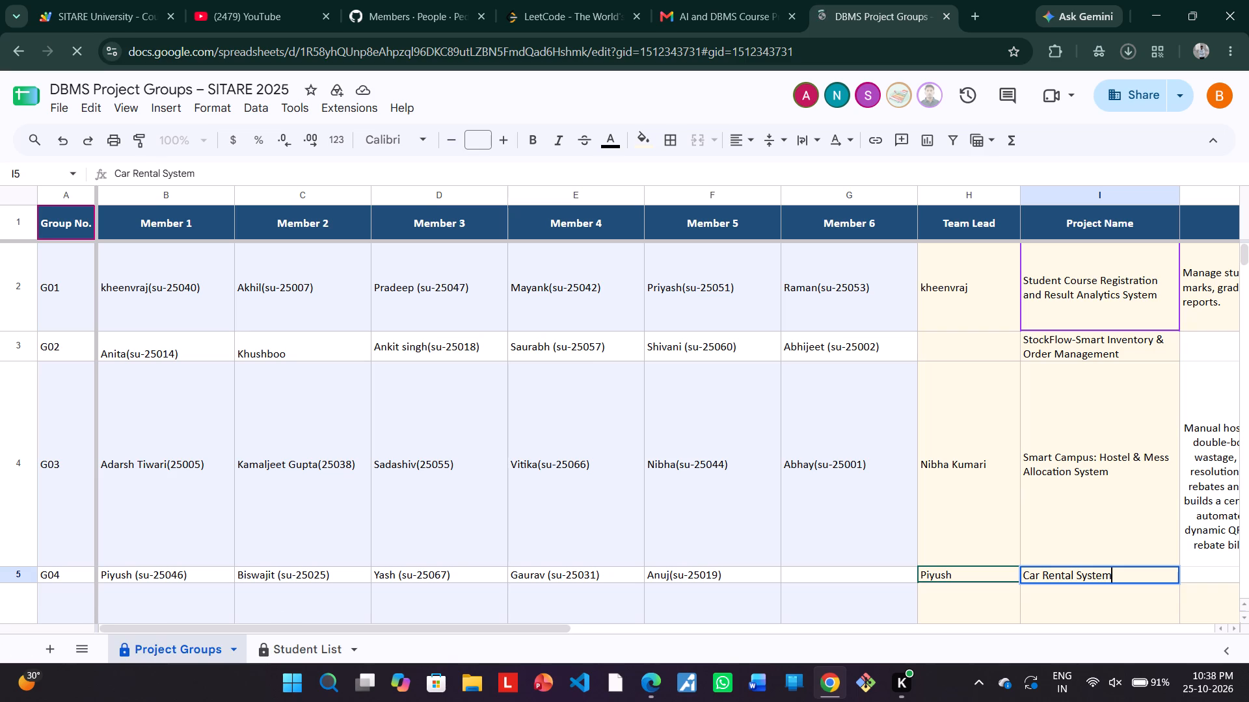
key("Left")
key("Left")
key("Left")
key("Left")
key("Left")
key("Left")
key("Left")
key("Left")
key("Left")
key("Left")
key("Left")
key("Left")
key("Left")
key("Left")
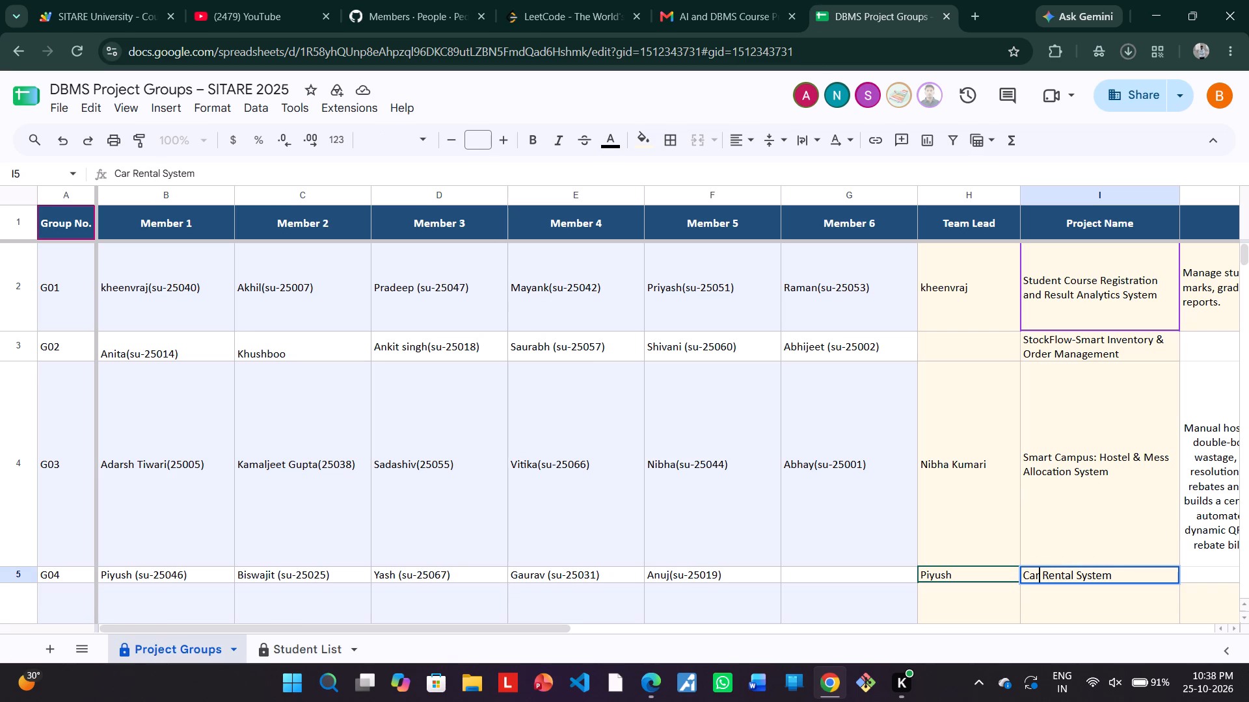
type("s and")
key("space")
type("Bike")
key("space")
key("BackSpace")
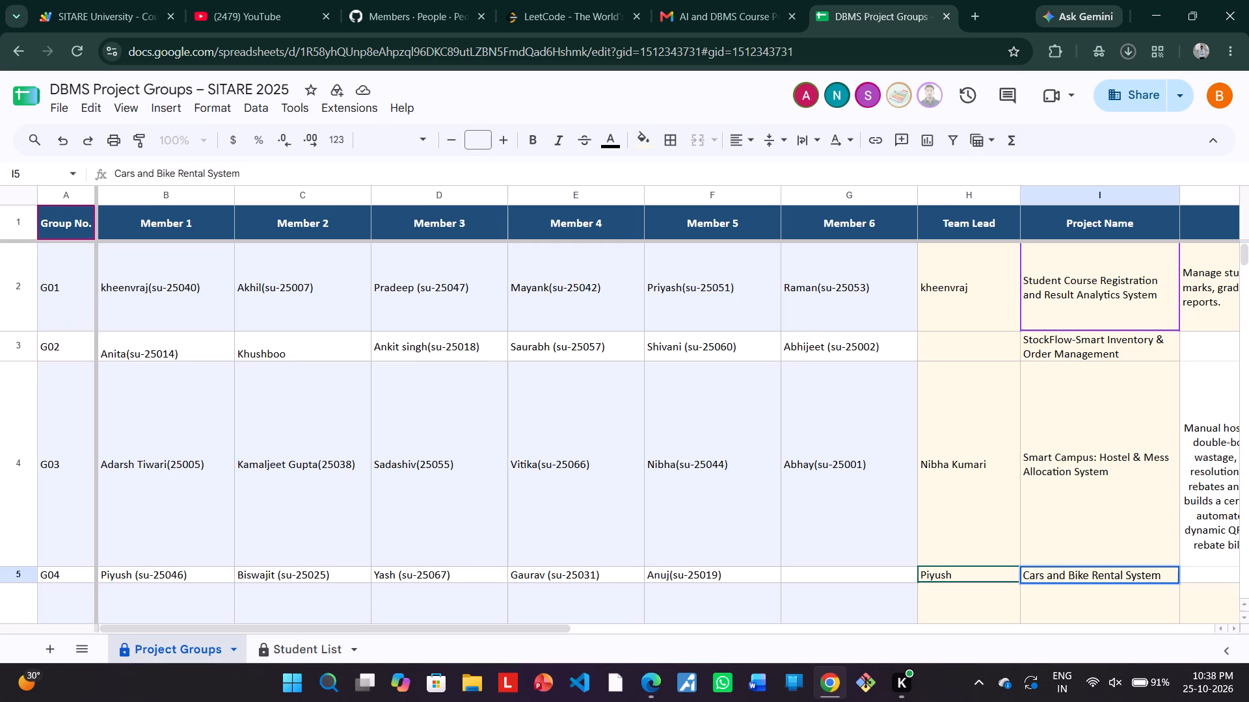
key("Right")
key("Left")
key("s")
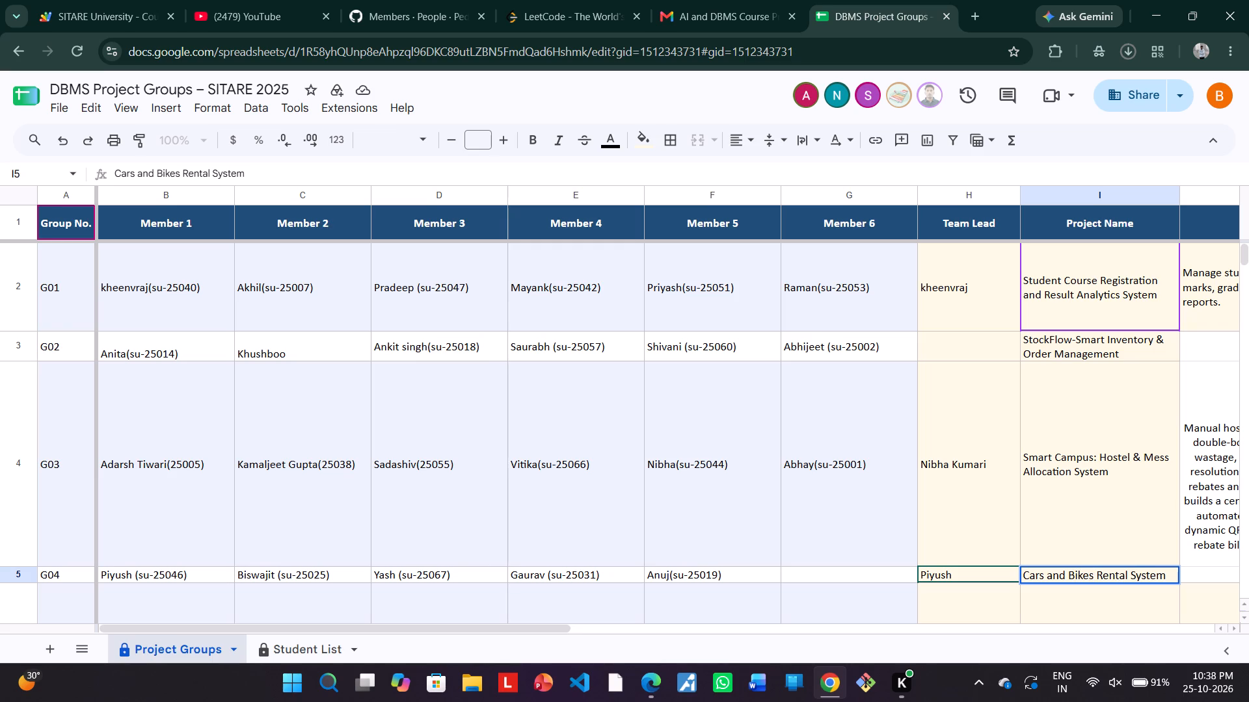
Replace the words before "Rental System" in group G04's project name with "vehicles".
key("BackSpace")
key("BackSpace")
key("BackSpace")
key("BackSpace")
key("BackSpace")
key("BackSpace")
key("BackSpace")
key("BackSpace")
key("BackSpace")
key("BackSpace")
key("BackSpace")
key("BackSpace")
key("BackSpace")
key("BackSpace")
type("vehicles")
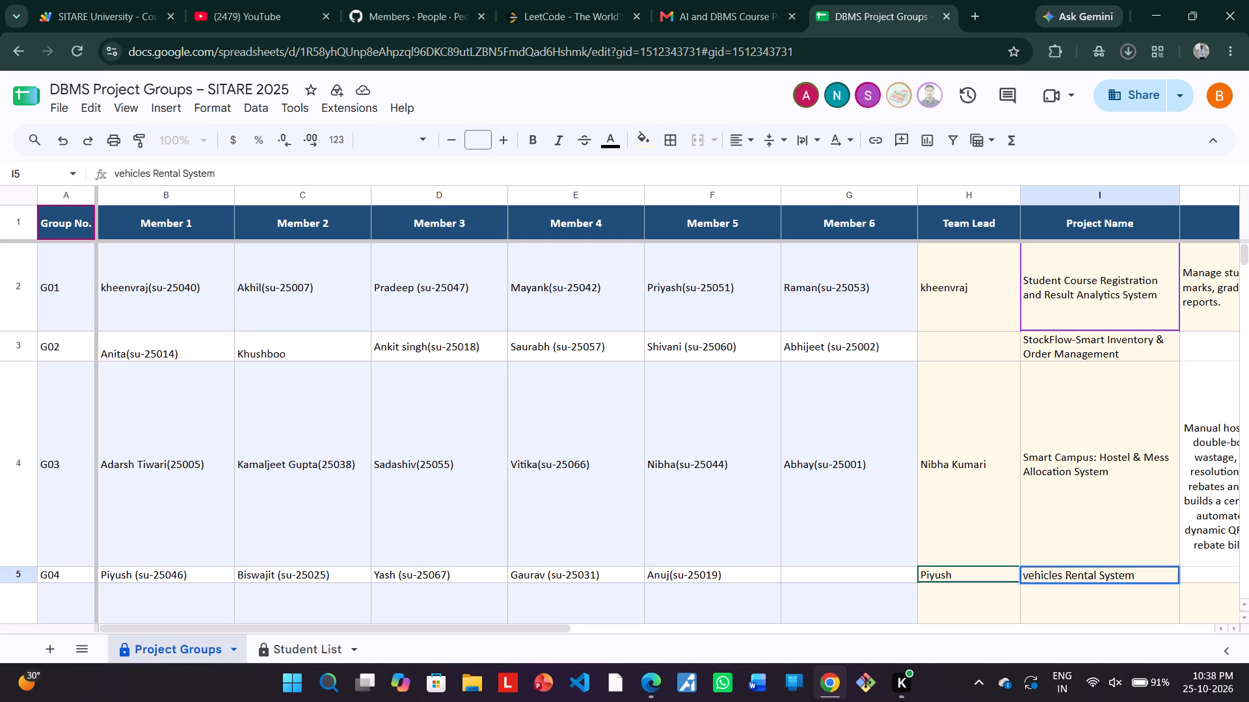
Capitalise the first letter of group G04's project name so it reads "Vehicles Rental System".
key("Left")
key("Left")
key("Left")
key("Left")
key("Left")
key("Left")
key("Left")
key("BackSpace")
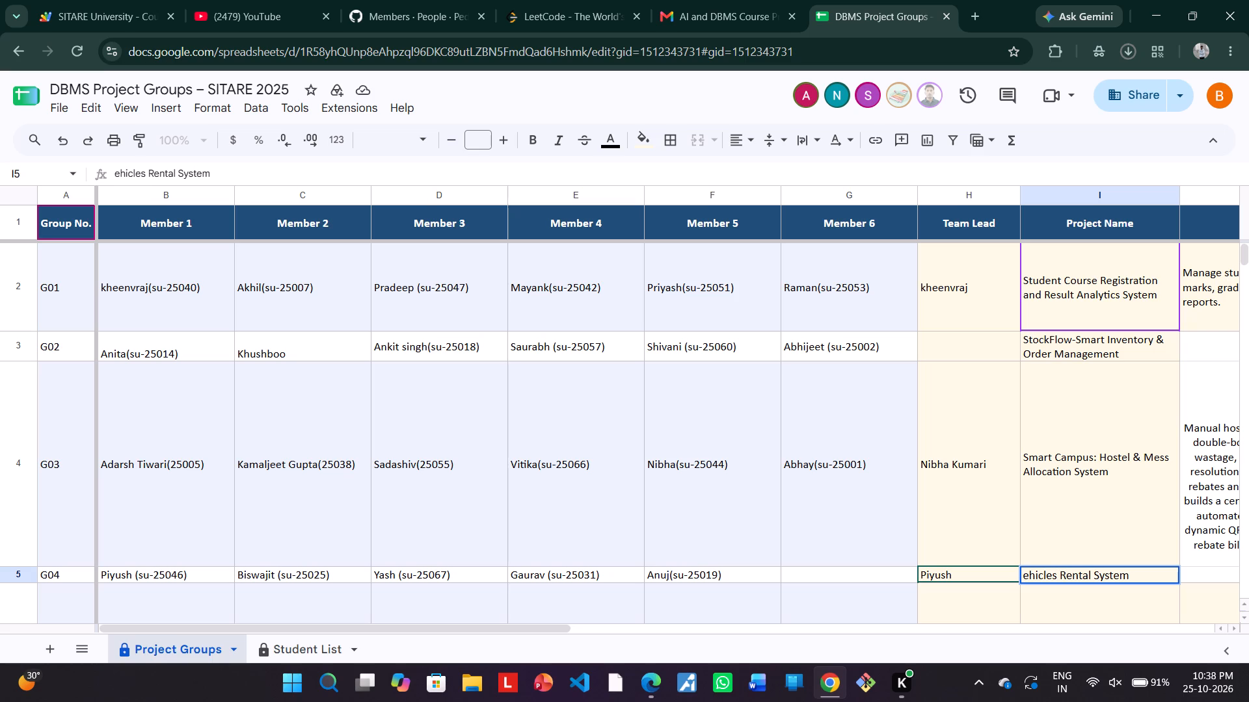
key("BackSpace")
key("shift+v")
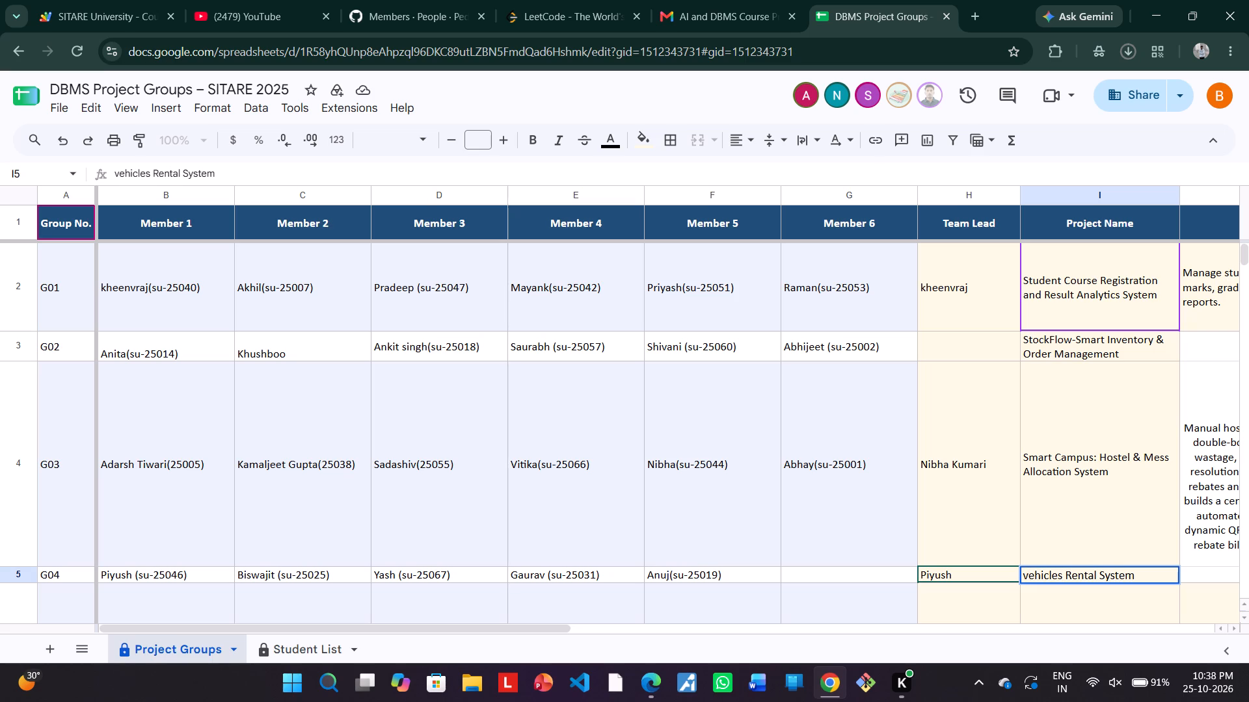
key("BackSpace")
key("shift+v")
key("BackSpace")
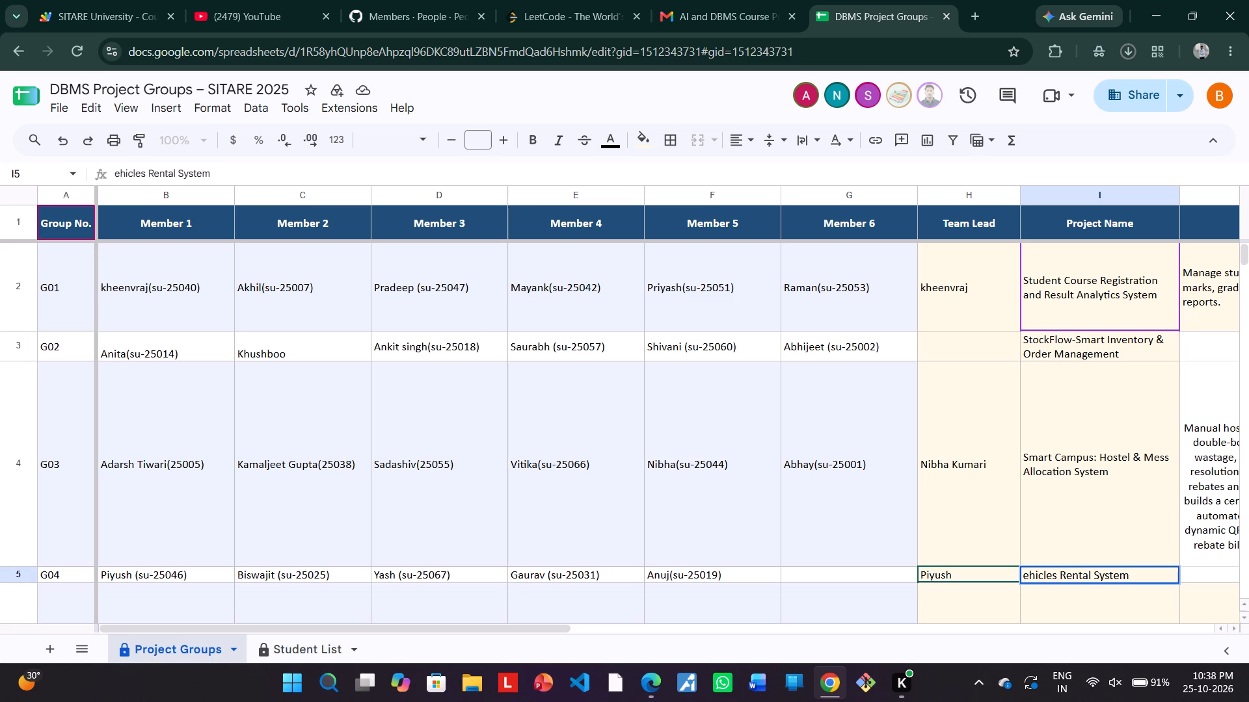
key("shift+v")
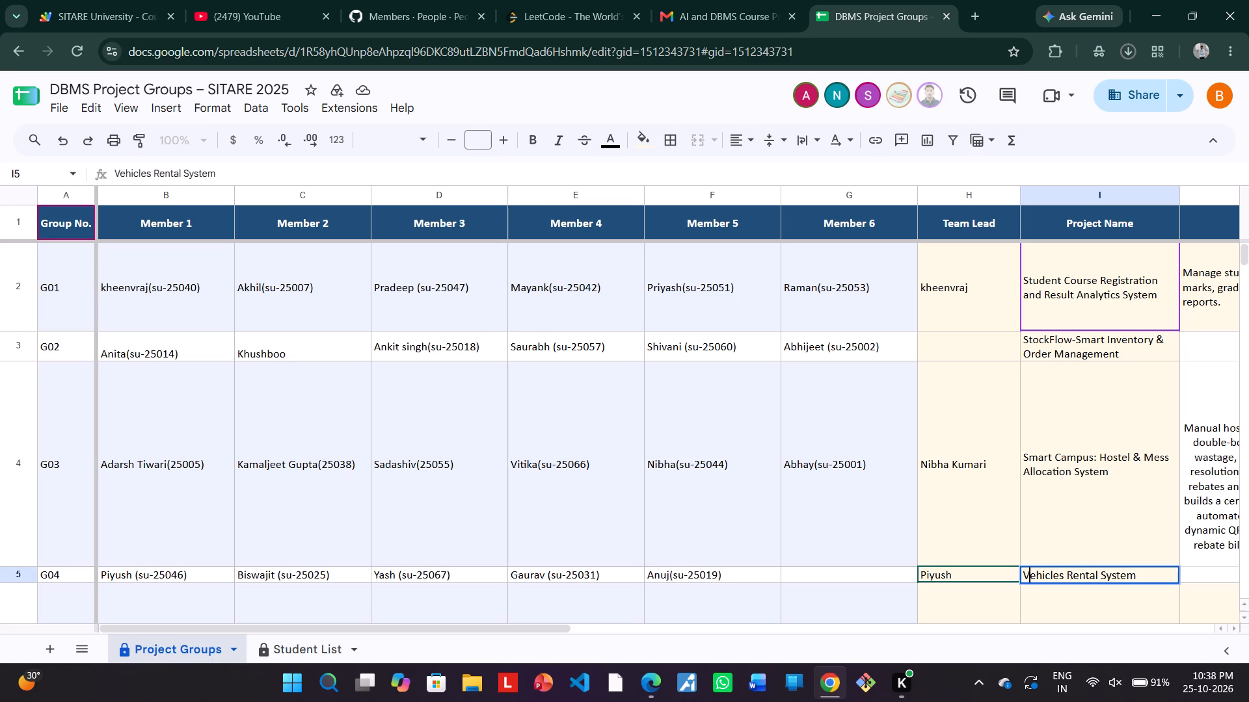
key("Right")
key("Right")
key("Right")
key("Right")
key("Right")
key("Right")
key("Right")
key("Right")
key("Right")
key("Right")
key("Right")
key("Right")
key("Right")
key("Right")
key("Right")
key("Right")
key("Right")
key("Right")
key("Right")
key("Right")
key("Right")
scroll(1084, 575, "left", 1)
Select the empty Problem Statement cell for group G04.
left_click(1193, 568)
scroll(1193, 568, "left", 2)
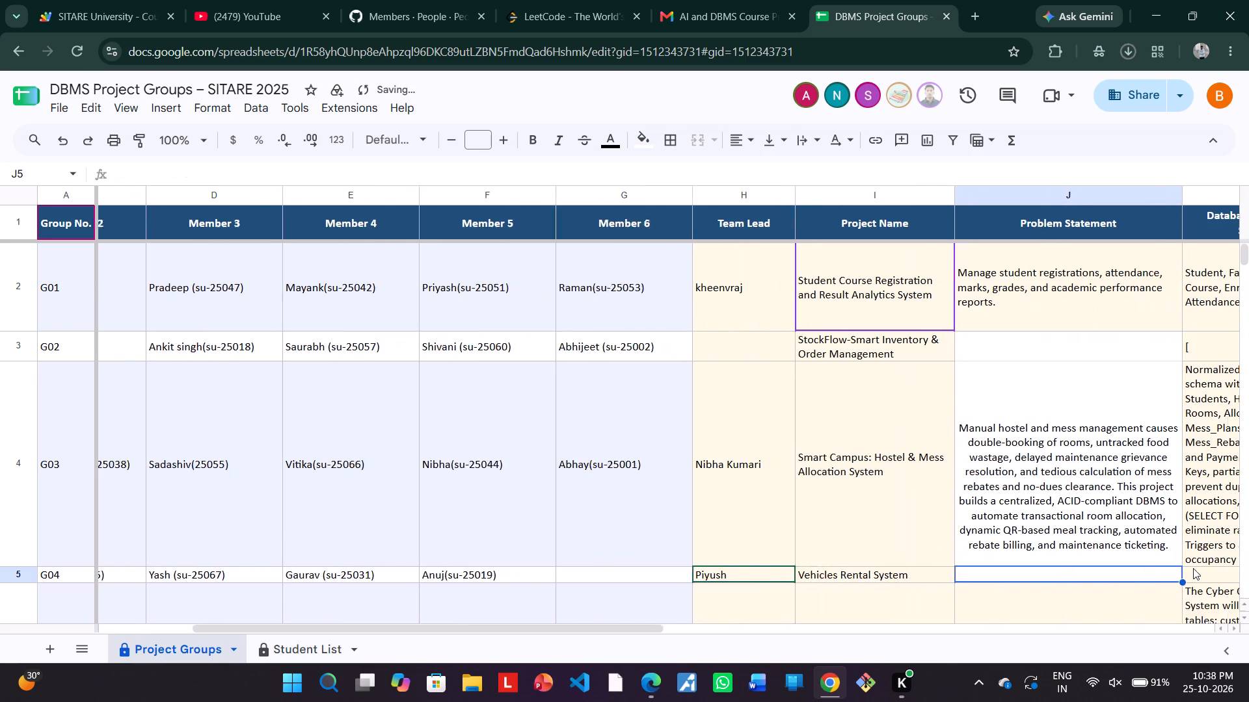
scroll(1193, 568, "left", 6)
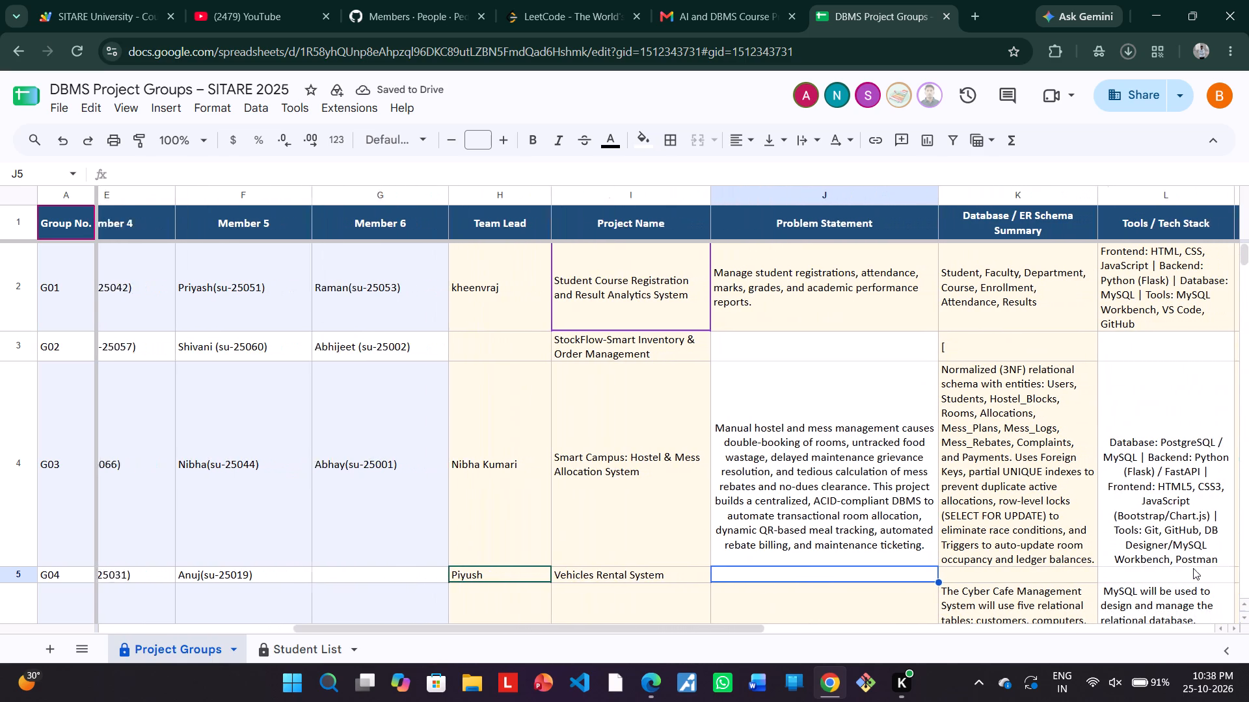
scroll(1193, 568, "left", 2)
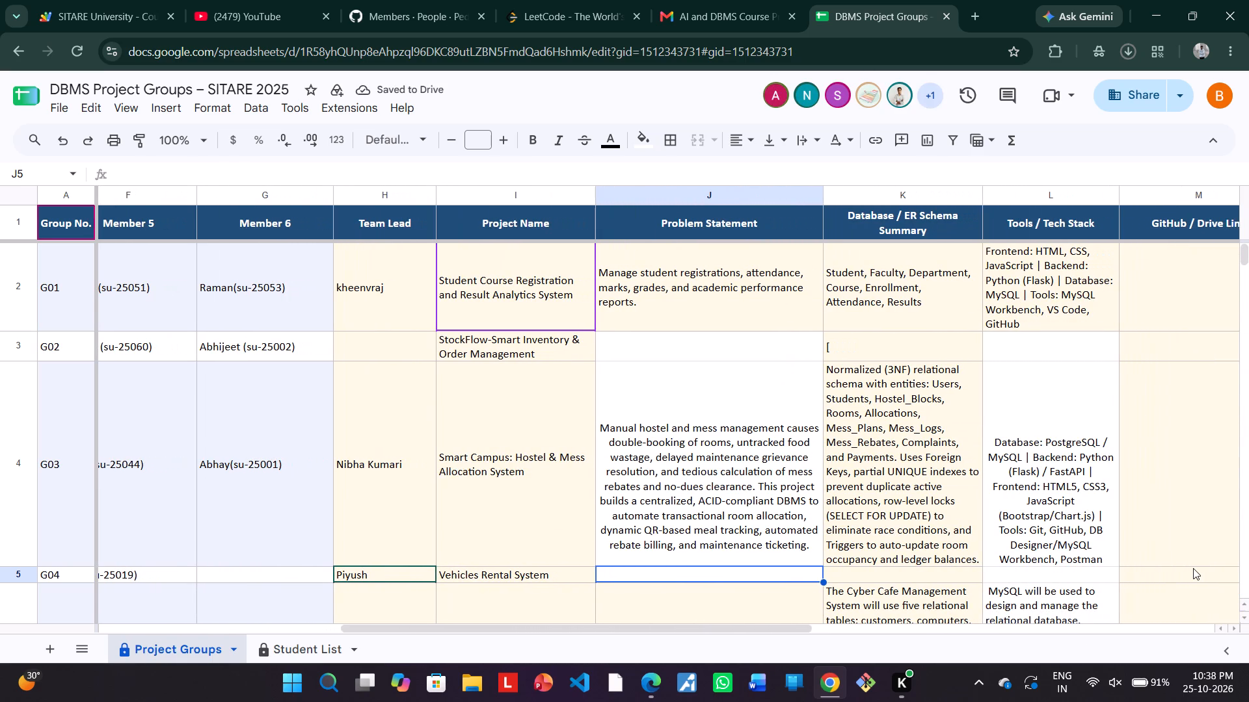
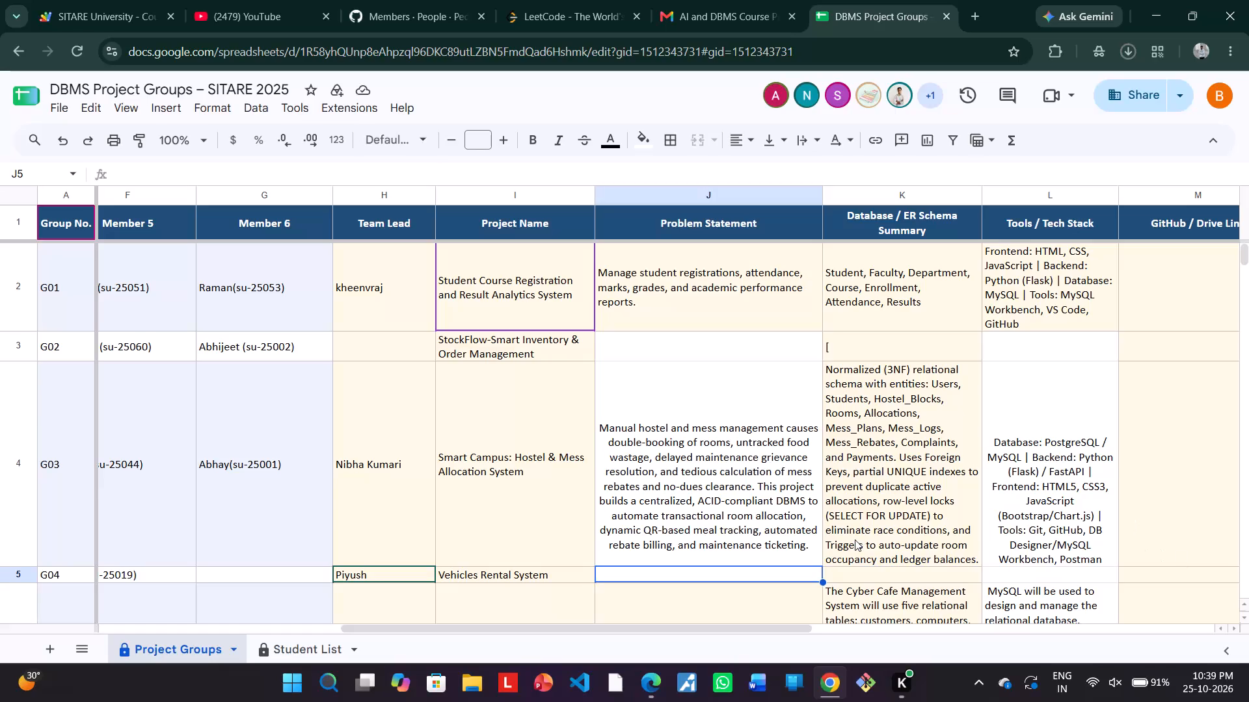
Insert the word "Managment" before "System" in group G04's project name.
left_click(510, 571)
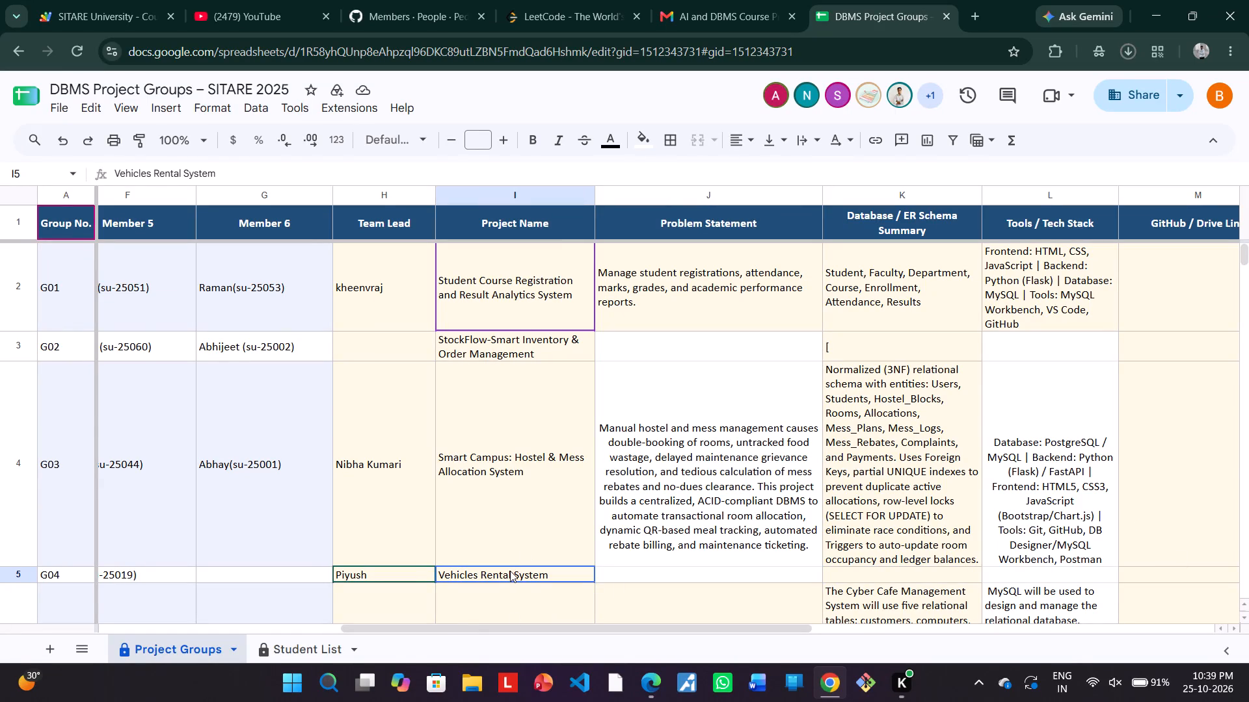
double_click(512, 570)
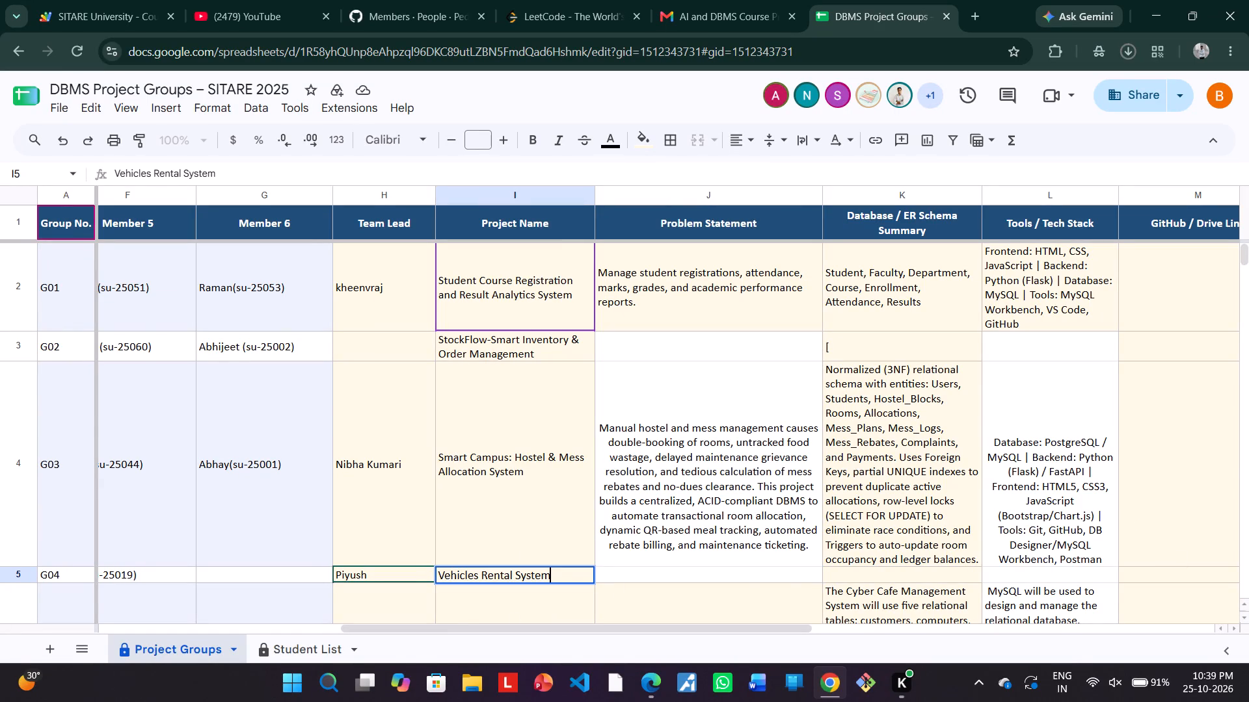
key("Left")
key("Left")
key("Left")
key("Left")
key("Left")
key("Left")
key("Left")
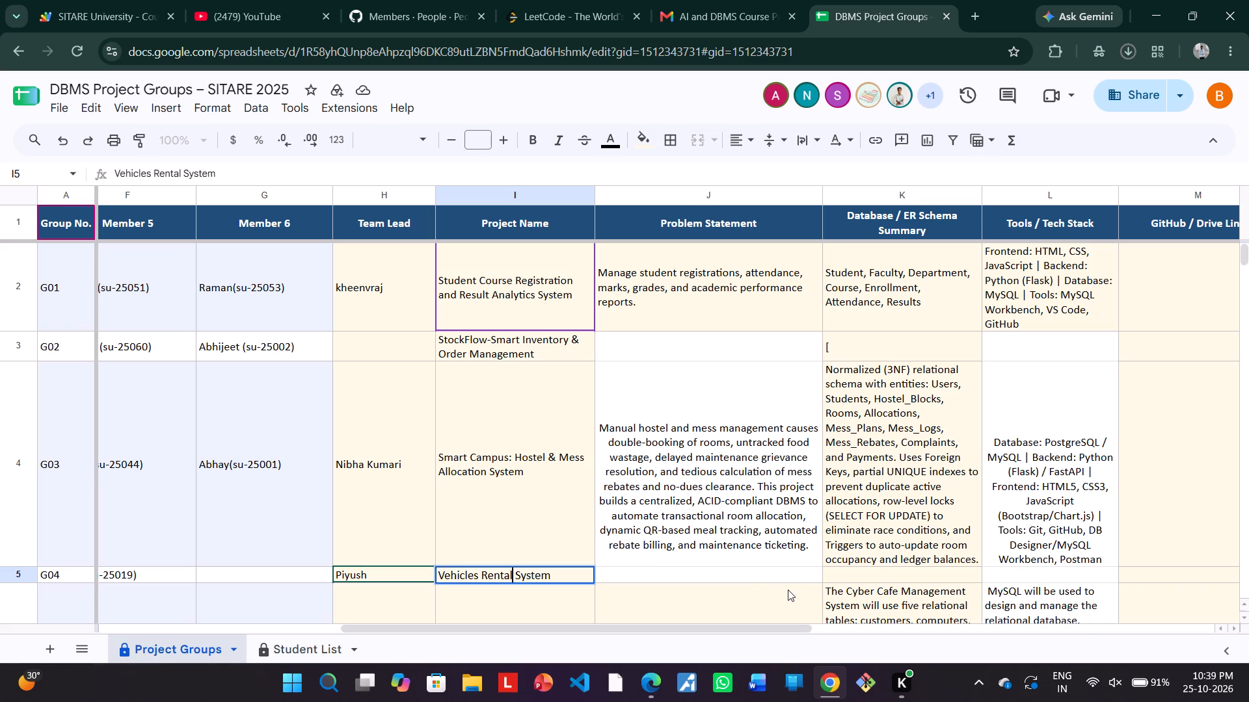
key("Right")
type("Man")
type("agment")
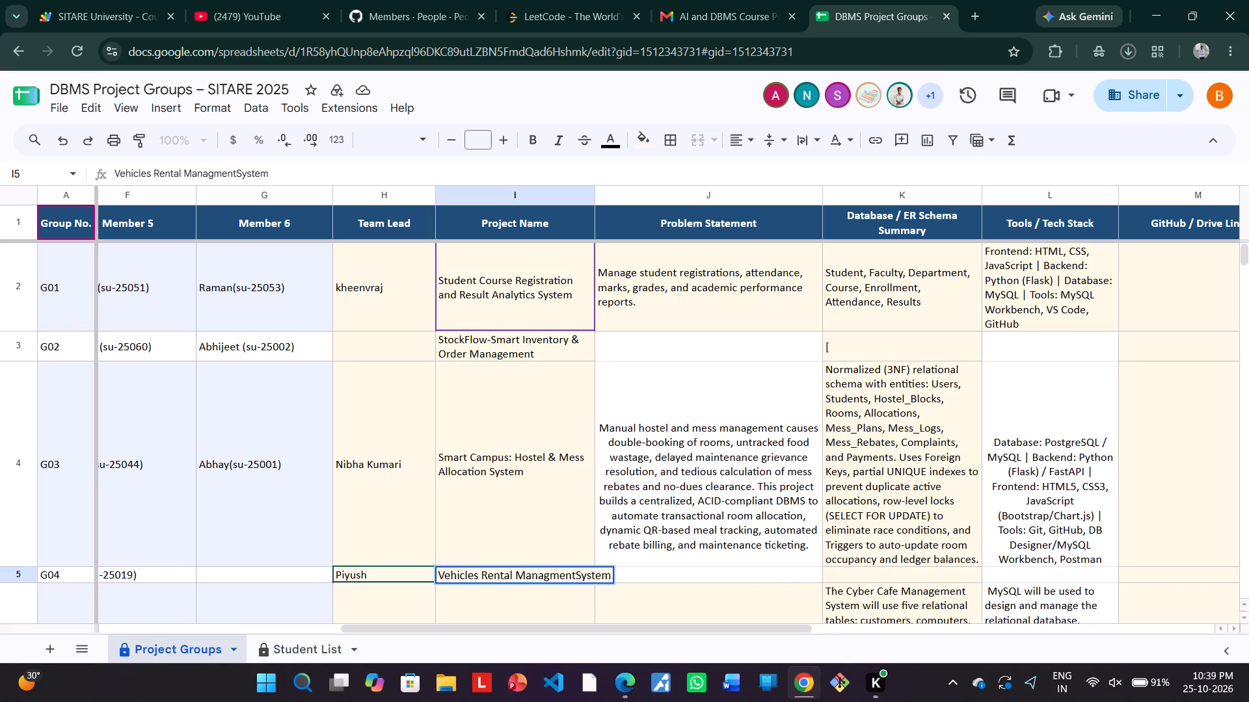
key("space")
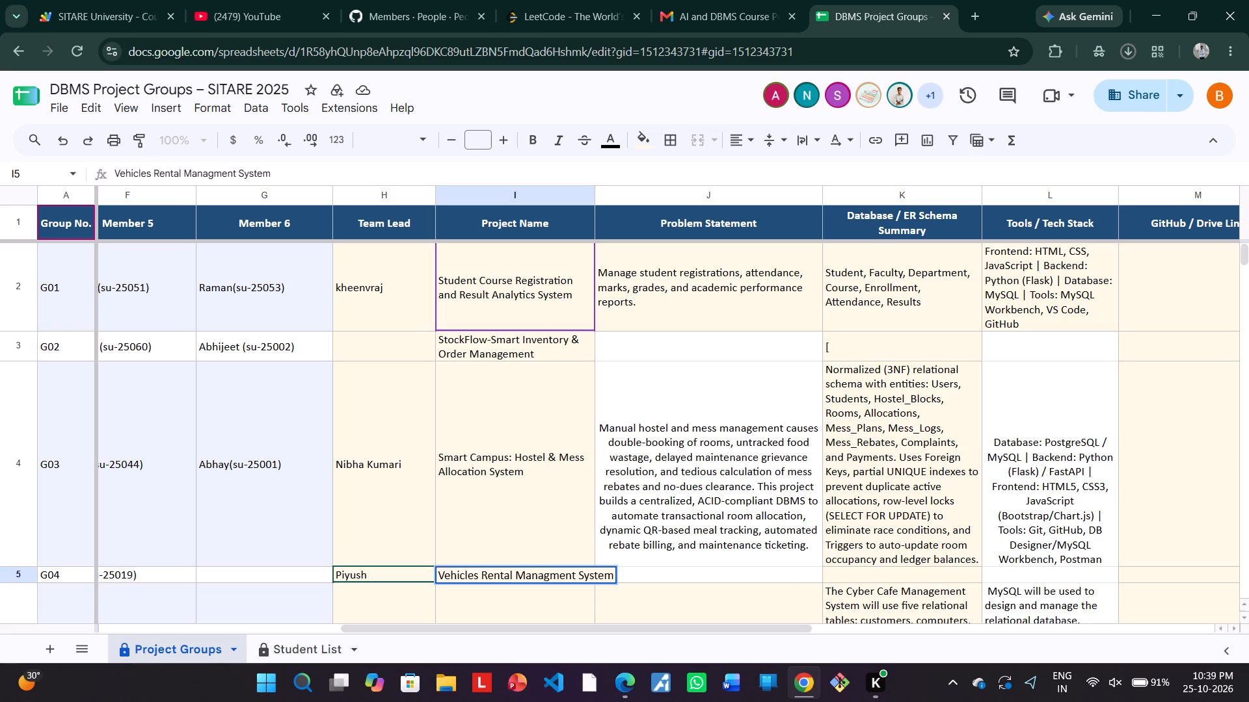
Correct the inserted word's spelling so group G04's project name reads "Vehicles Rental Management System".
key("Left")
key("Left")
key("Left")
key("Left")
key("Left")
key("e")
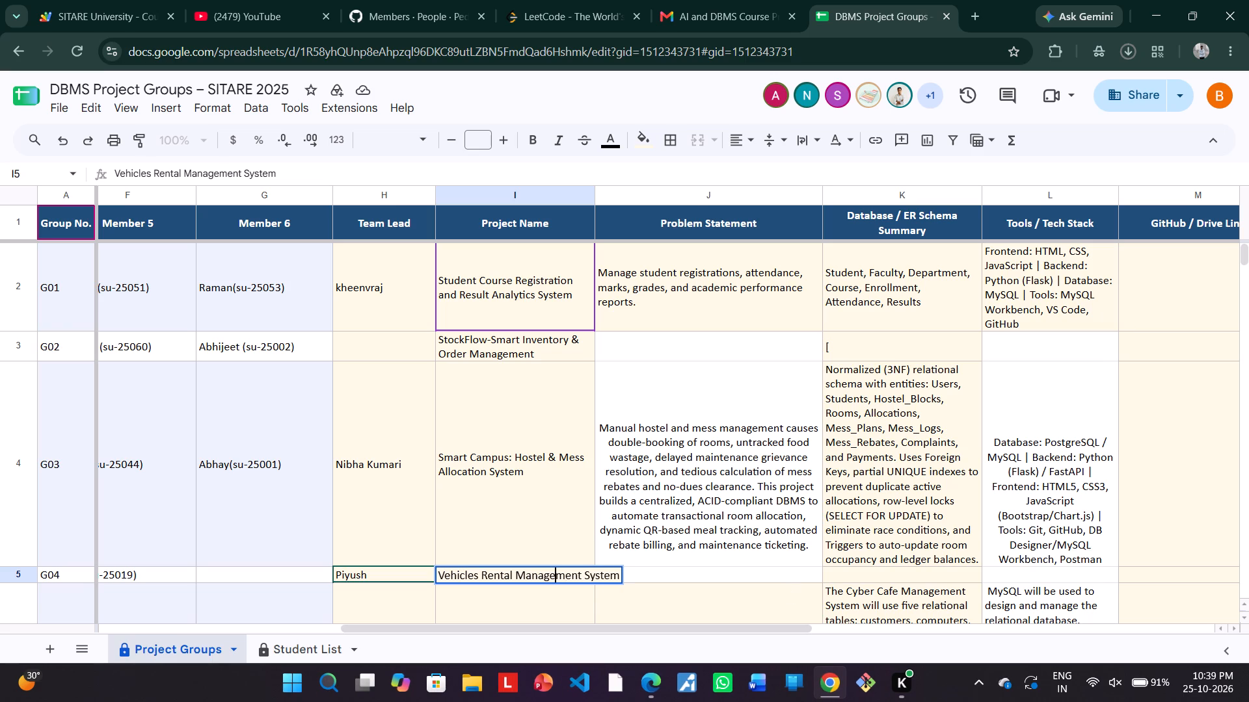
key("Right")
key("Right")
key("Right")
key("Right")
key("Right")
key("Right")
key("Right")
key("Right")
key("Right")
key("Right")
key("Right")
key("Right")
left_click(804, 573)
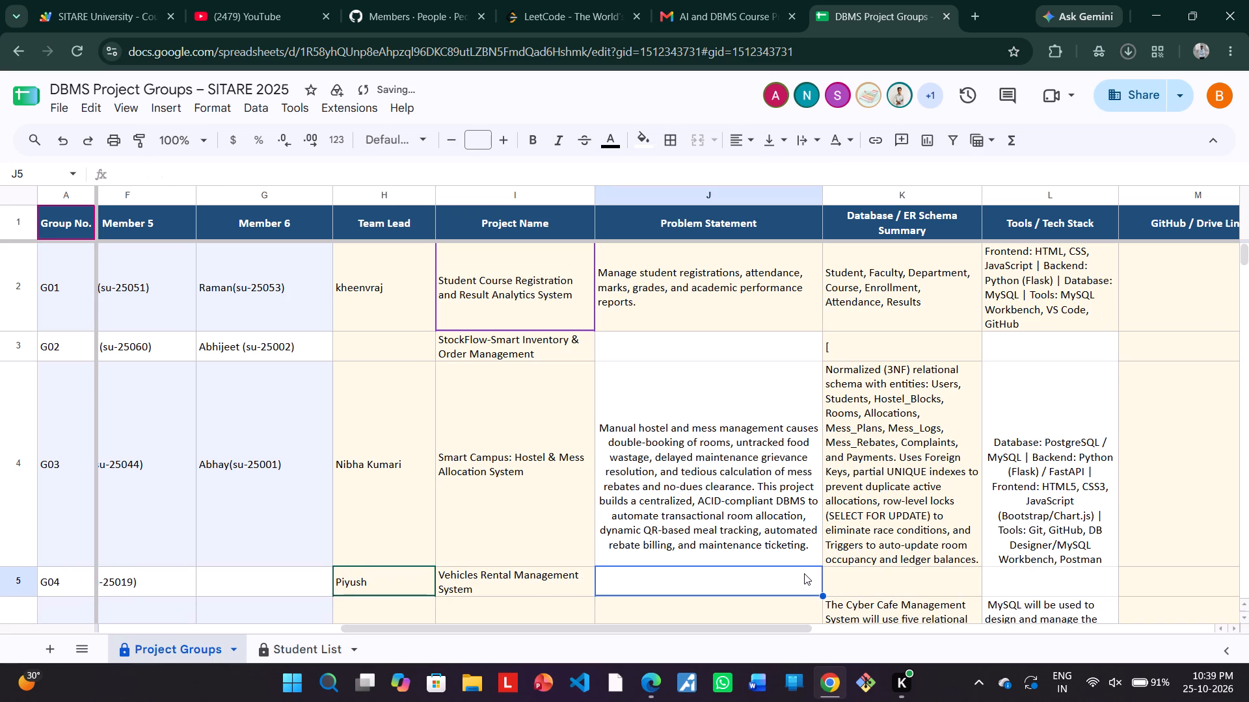
Begin group G04's problem statement with the word "Manage".
double_click(662, 588)
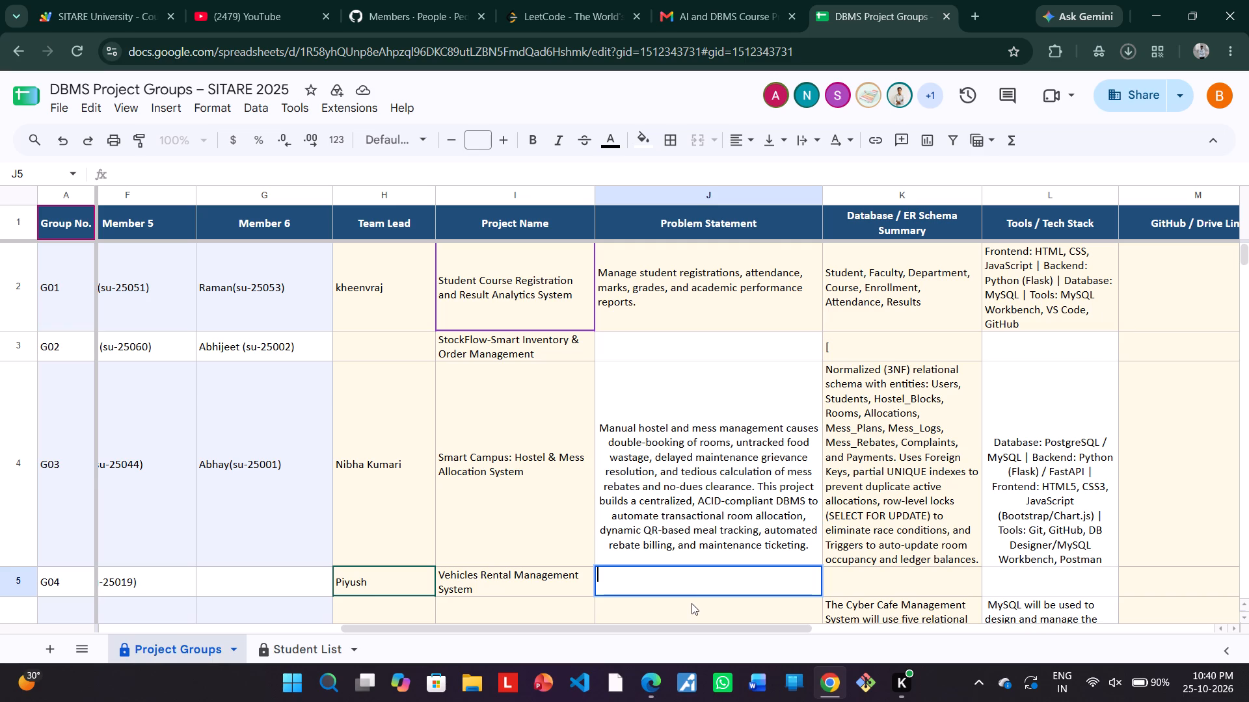
type("anage")
key("space")
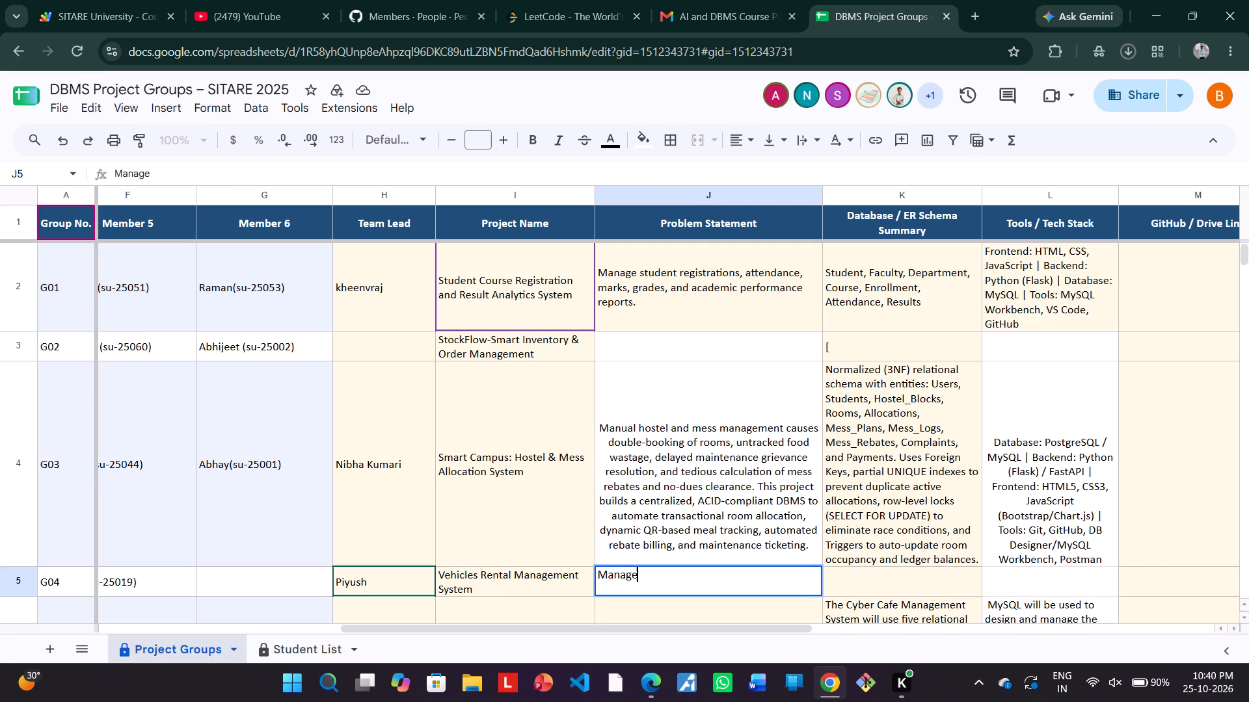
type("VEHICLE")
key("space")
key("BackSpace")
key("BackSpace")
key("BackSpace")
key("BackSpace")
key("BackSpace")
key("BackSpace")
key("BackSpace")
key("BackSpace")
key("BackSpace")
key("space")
Continue group G04's problem statement with "vehicle rentals, customer records, bookings,".
type("vehicle rentals")
key("space")
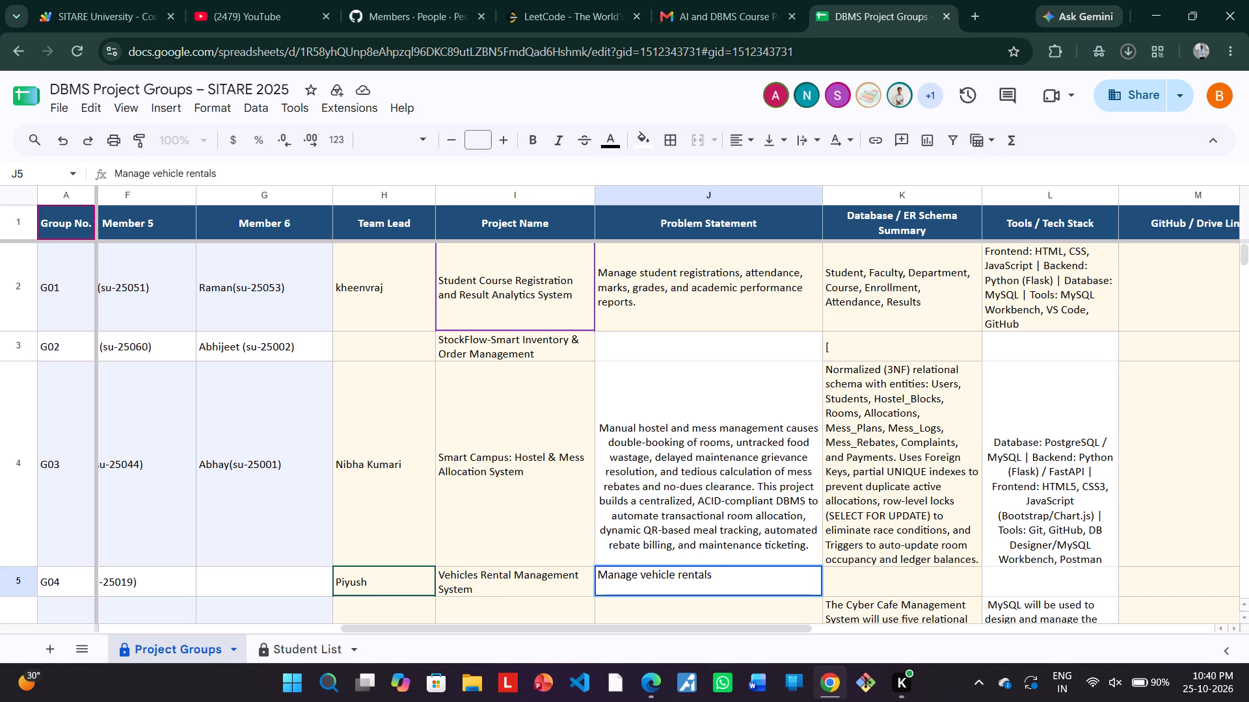
key("BackSpace")
type(", custo")
type("mer records")
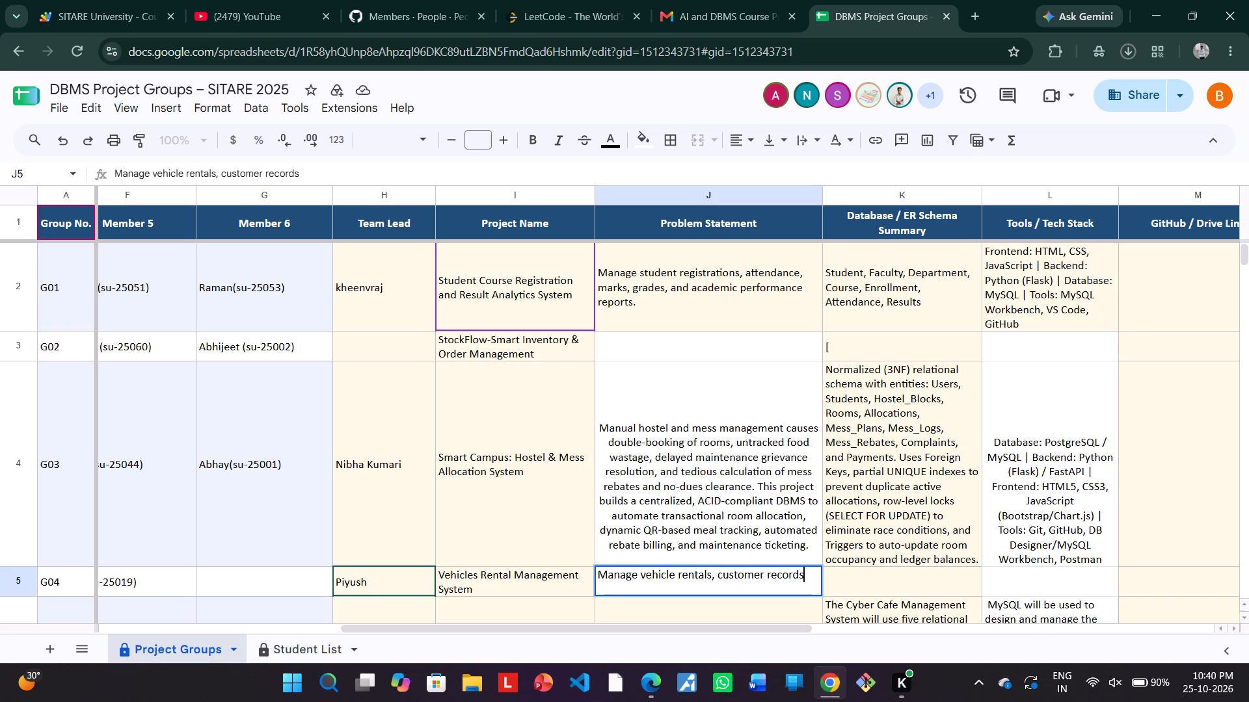
type(",")
key("space")
type("bookings,")
key("space")
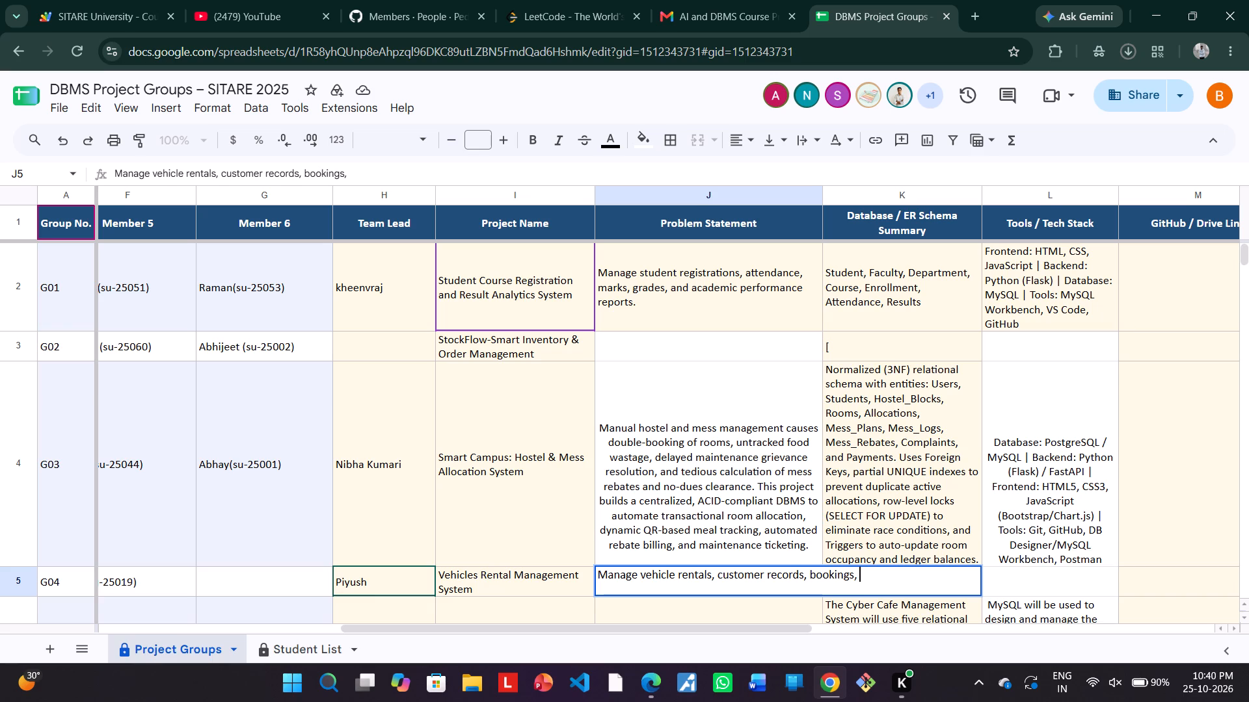
Add "availability, payments, maintanance" to the list in group G04's problem statement.
type("ava")
type("ilability")
key("space")
key("BackSpace")
type(",")
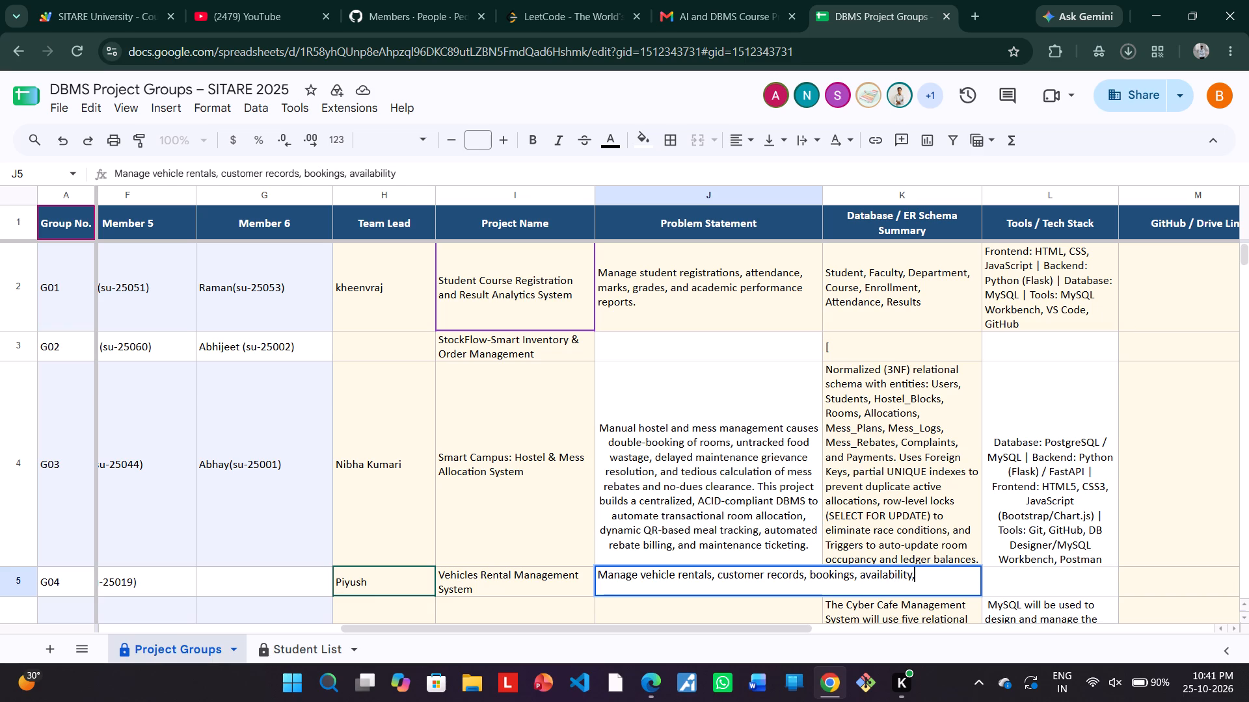
key("space")
type("payme")
type("nts,")
key("space")
type("ma")
type("intanance")
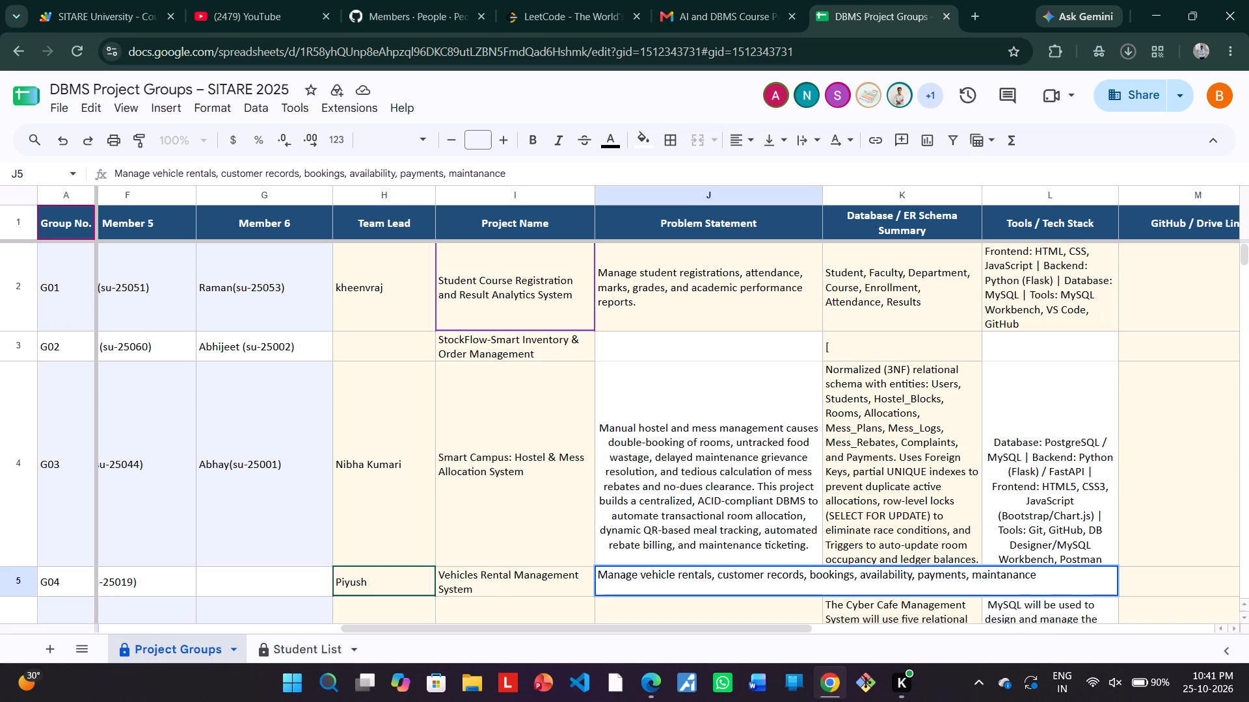
Extend group G04's problem statement with "and returns while preventing double bookings".
key("space")
type("and return a")
key("BackSpace")
key("BackSpace")
type("s")
key("space")
type("while preventing")
key("space")
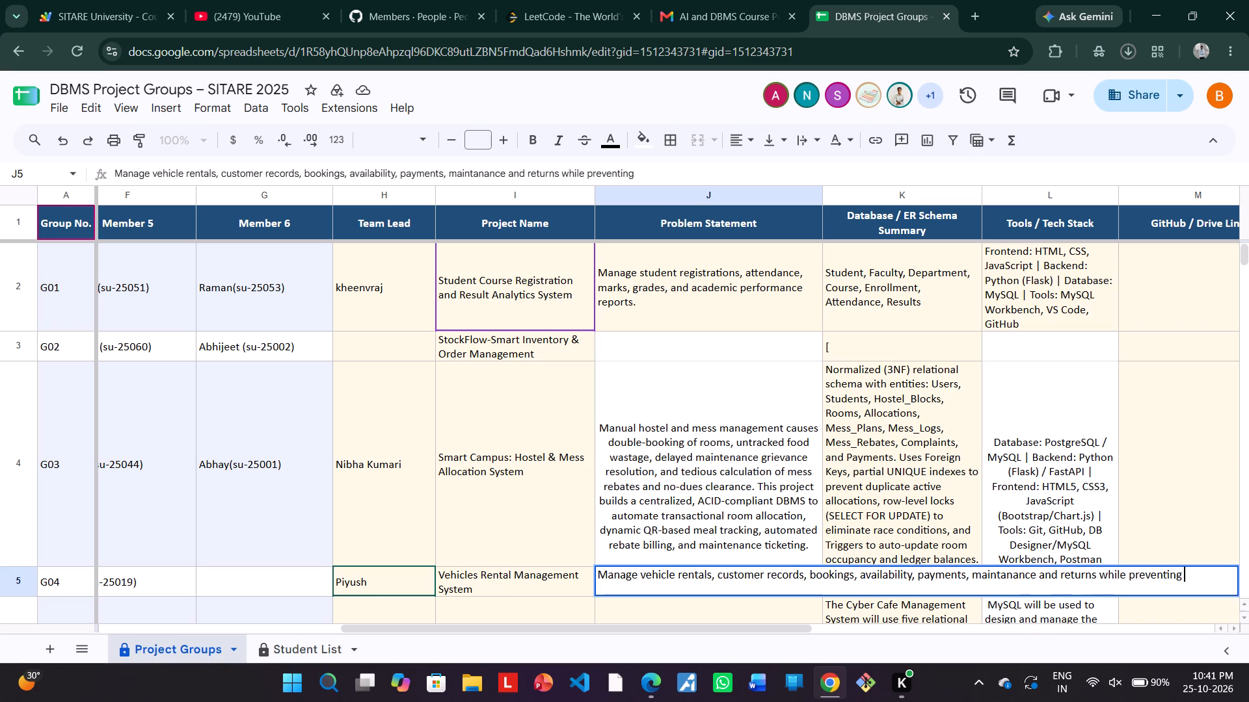
type("double")
key("space")
type("bboo")
key("BackSpace")
key("BackSpace")
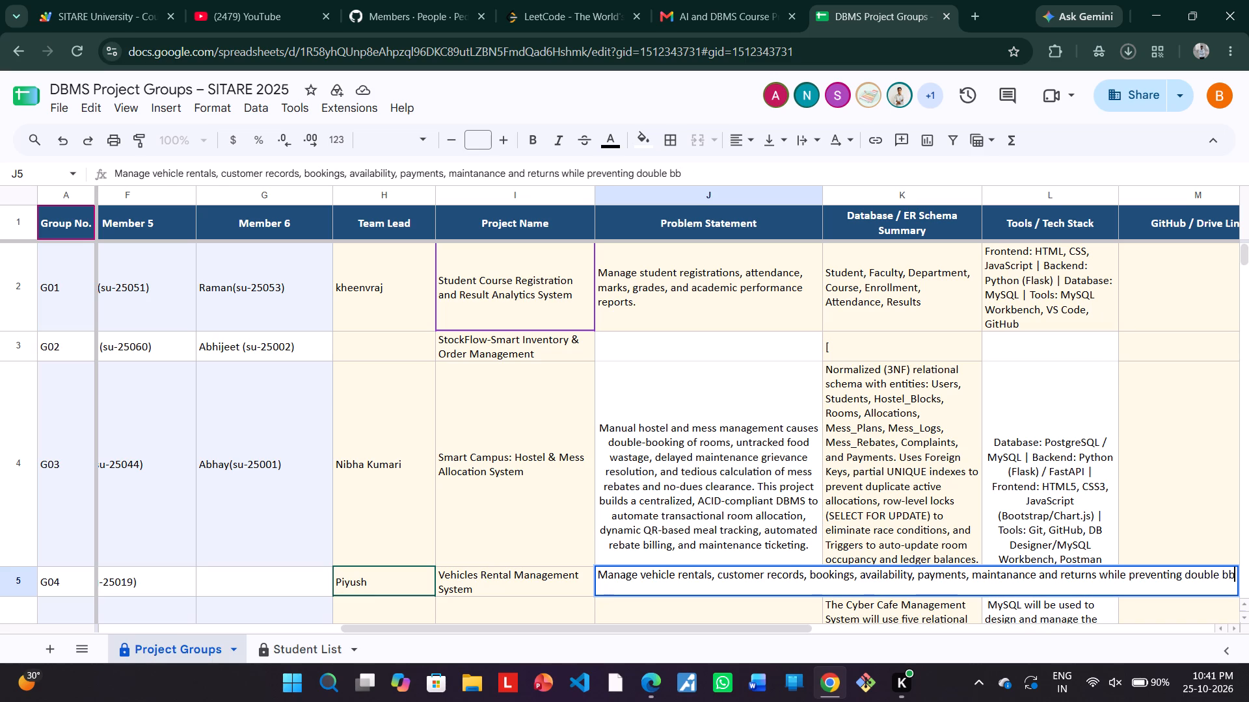
key("BackSpace")
type("ookings")
key("space")
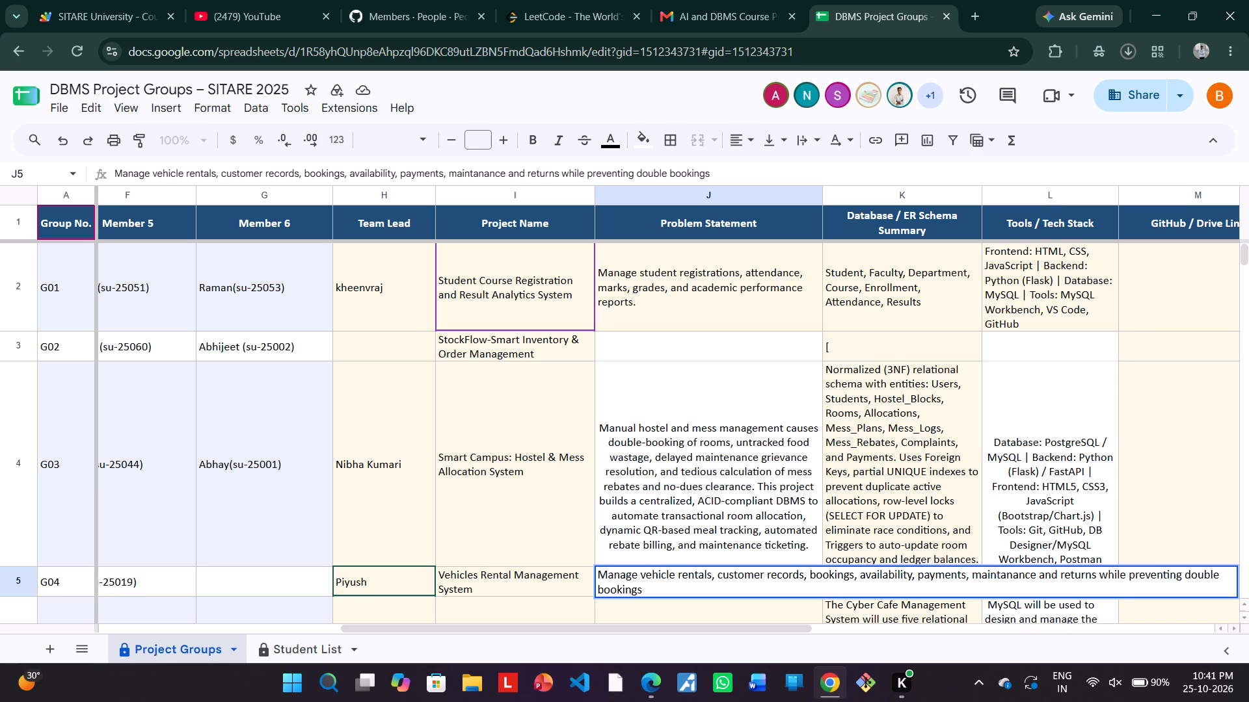
Finish group G04's problem statement with "and maintaining accurate rental records" and commit the cell.
type("and main")
type("taining accura")
key("BackSpace")
type("ra")
key("BackSpace")
key("BackSpace")
type("ate")
key("space")
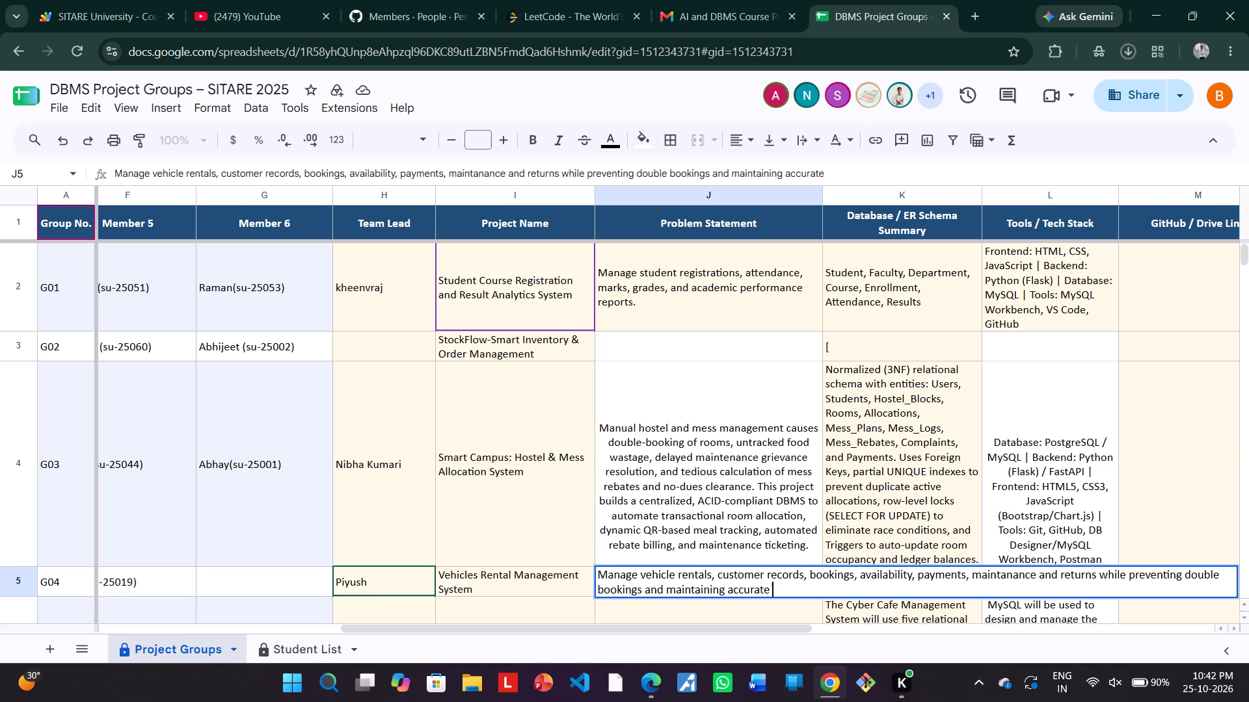
type("renntak")
key("space")
key("BackSpace")
key("BackSpace")
key("BackSpace")
key("BackSpace")
key("BackSpace")
type("ra")
key("BackSpace")
key("BackSpace")
type("tal records")
key("Return")
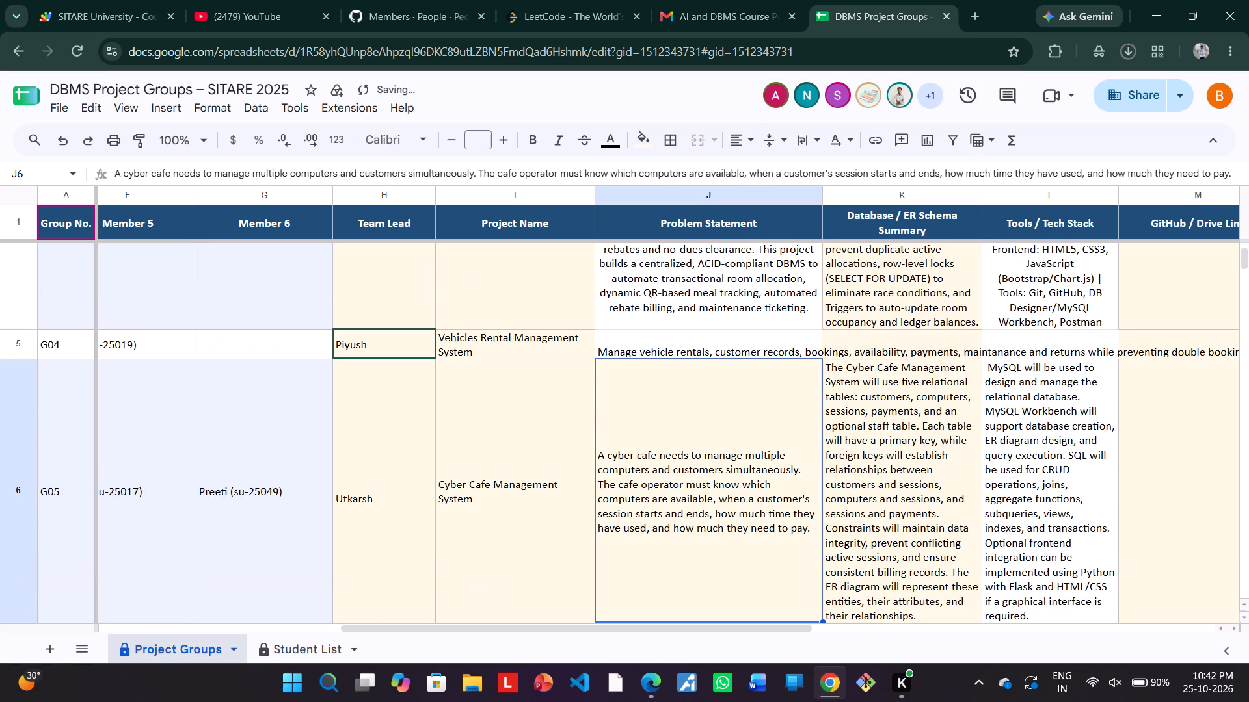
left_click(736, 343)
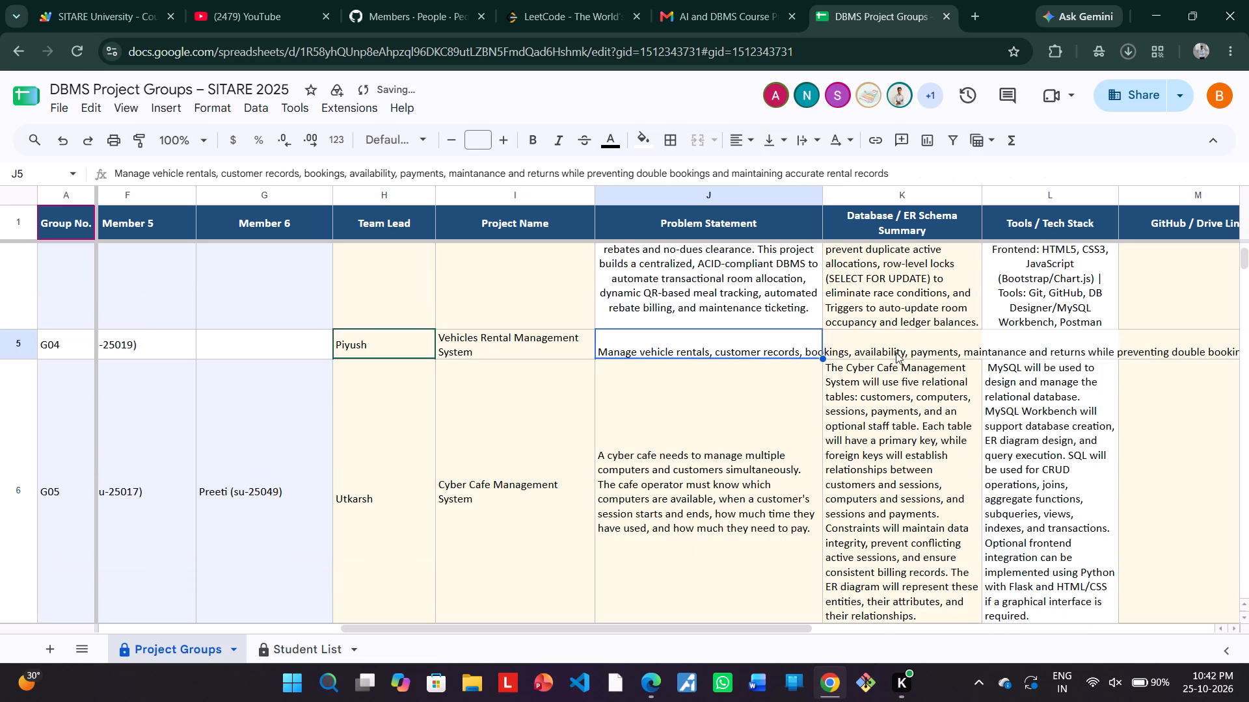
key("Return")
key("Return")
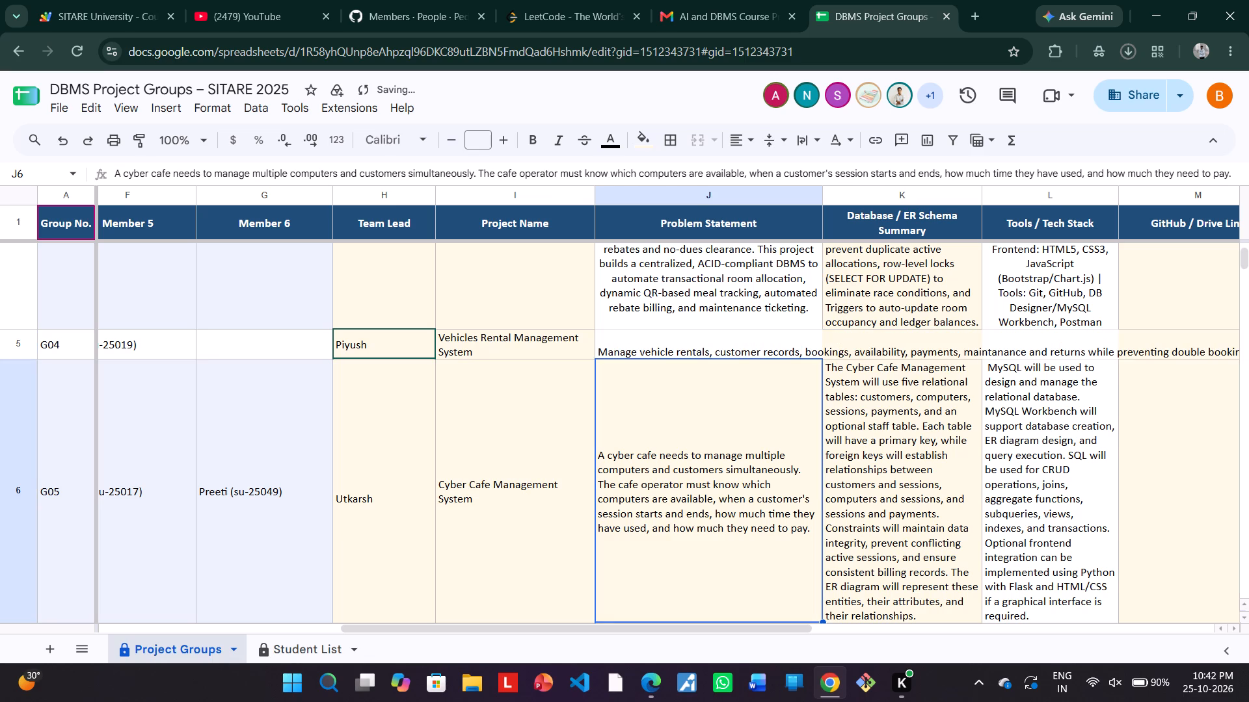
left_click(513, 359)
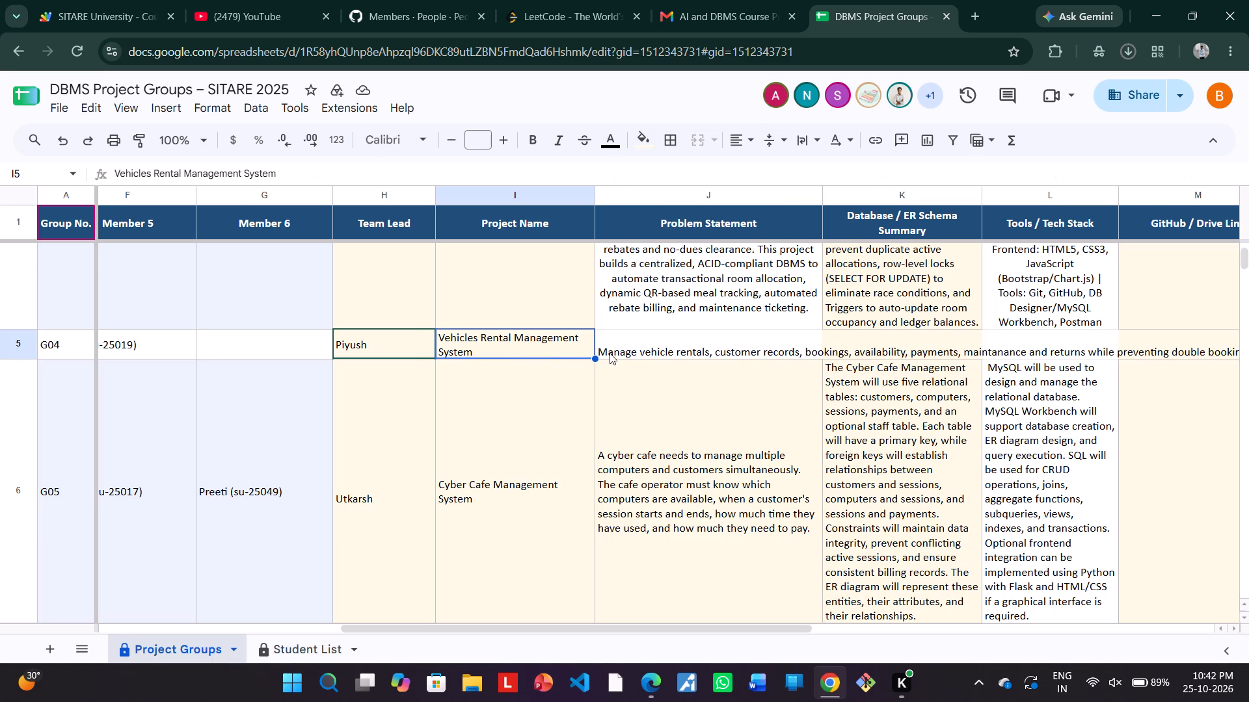
Examine how the problem statement sits in group G04's row and check the row's remaining columns through Remarks.
left_click(784, 331)
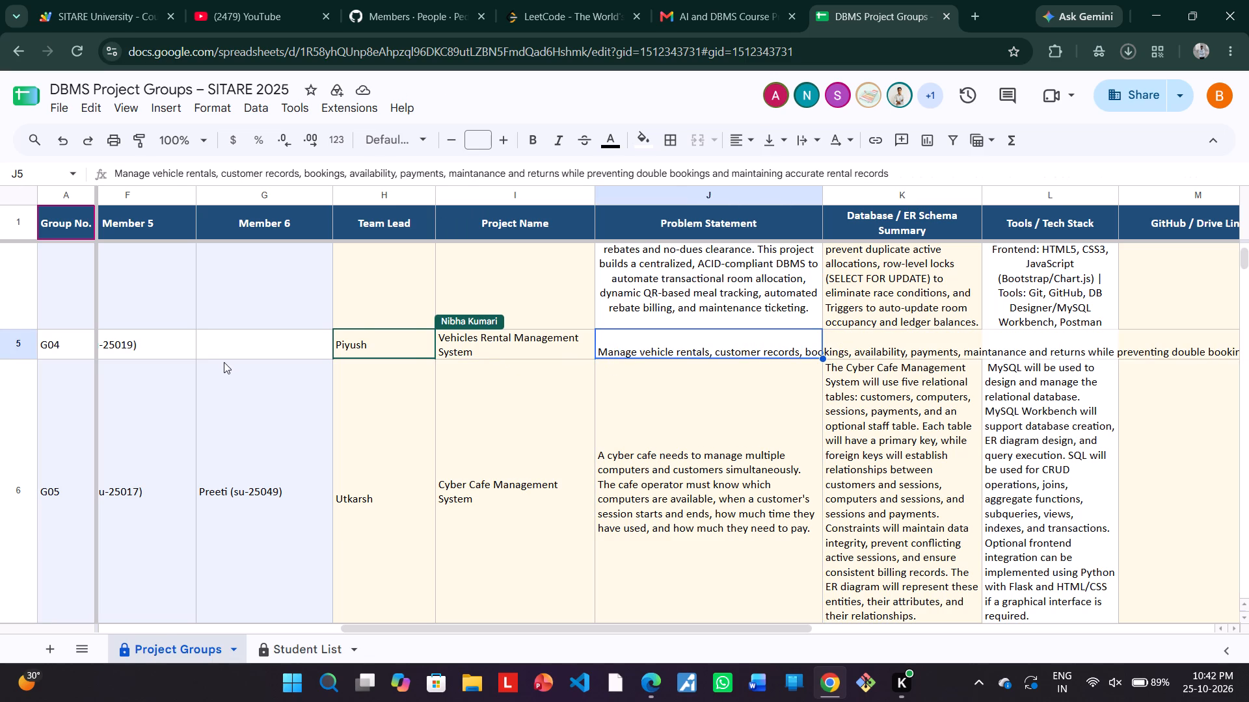
scroll(1142, 367, "left", 7)
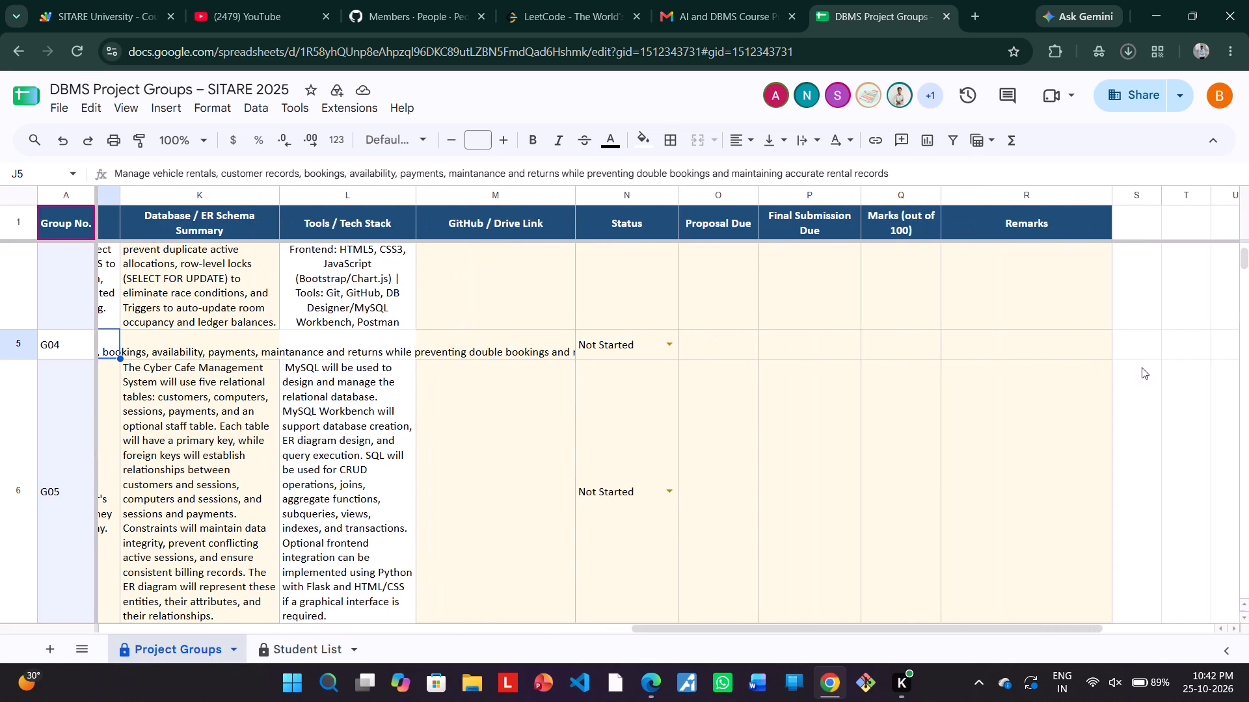
left_click(715, 357)
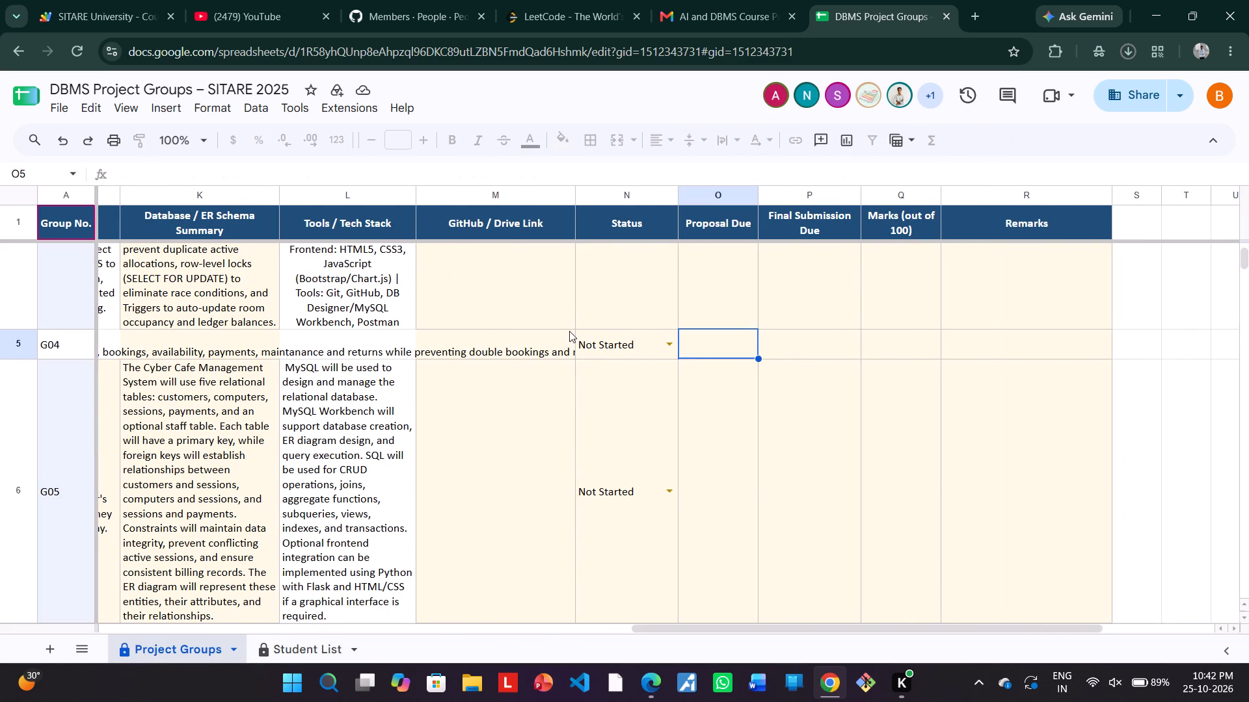
scroll(754, 359, "right", 2)
scroll(675, 282, "right", 2)
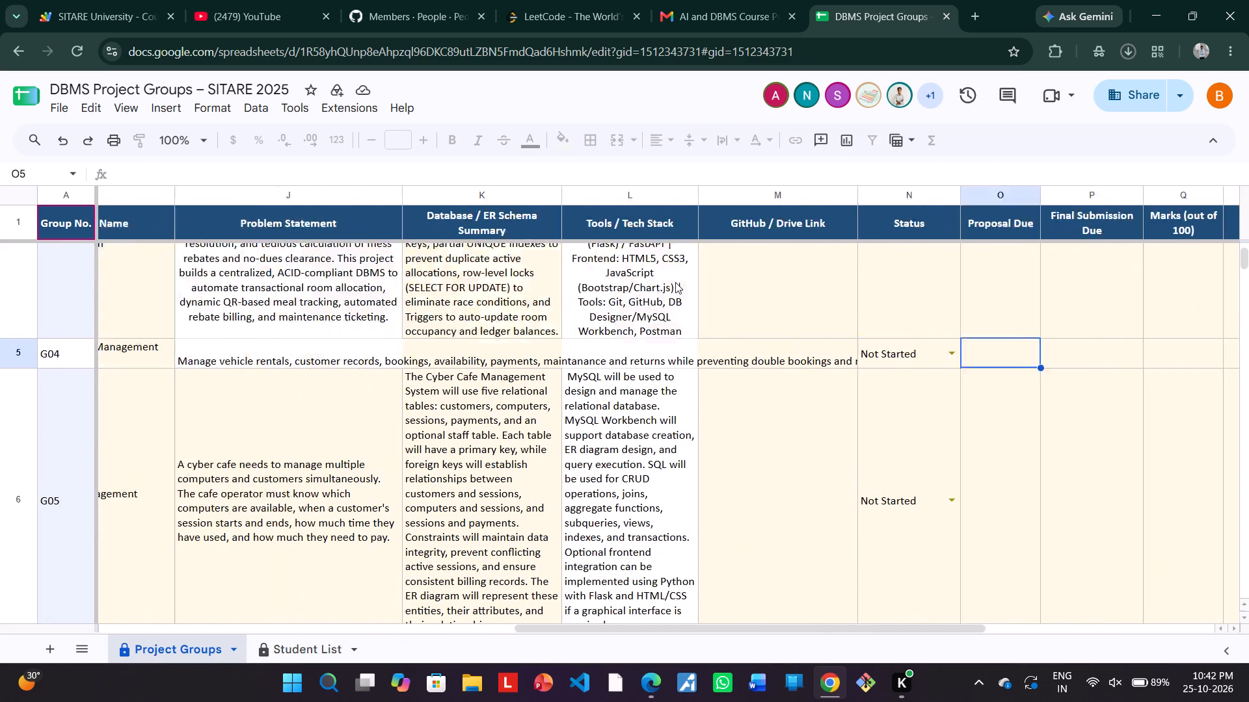
scroll(675, 282, "right", 2)
scroll(675, 282, "up", 1)
left_click(632, 356)
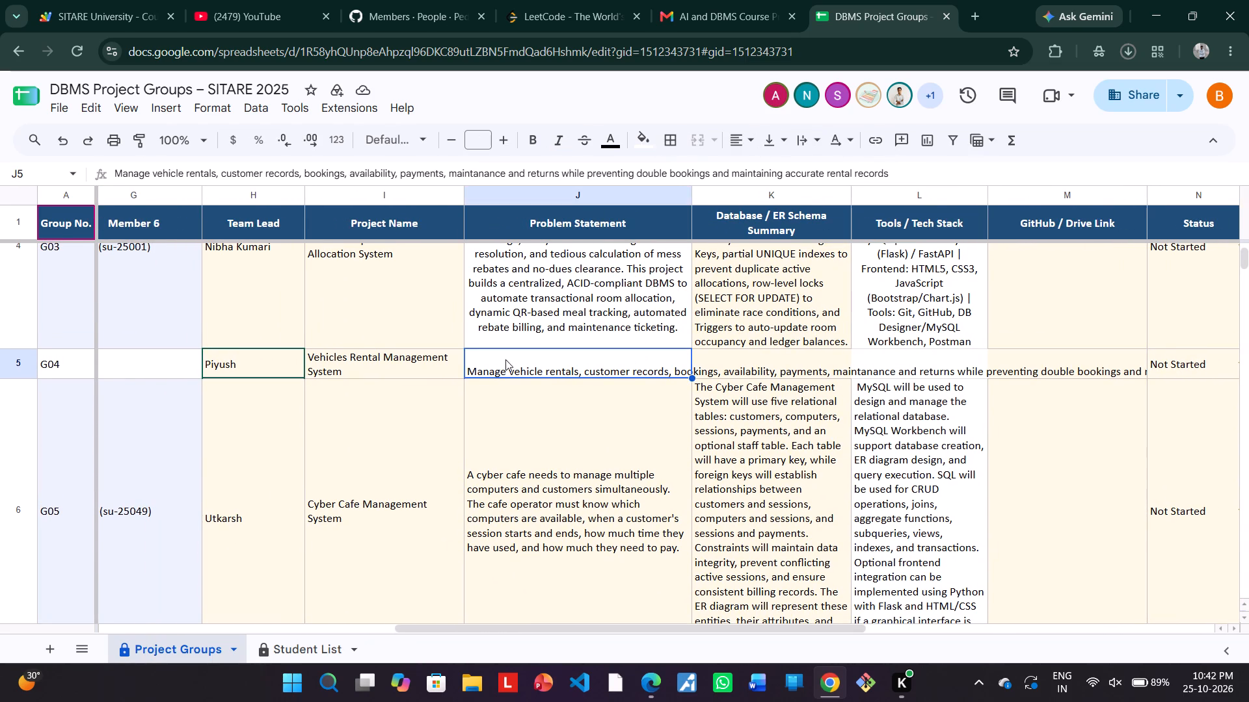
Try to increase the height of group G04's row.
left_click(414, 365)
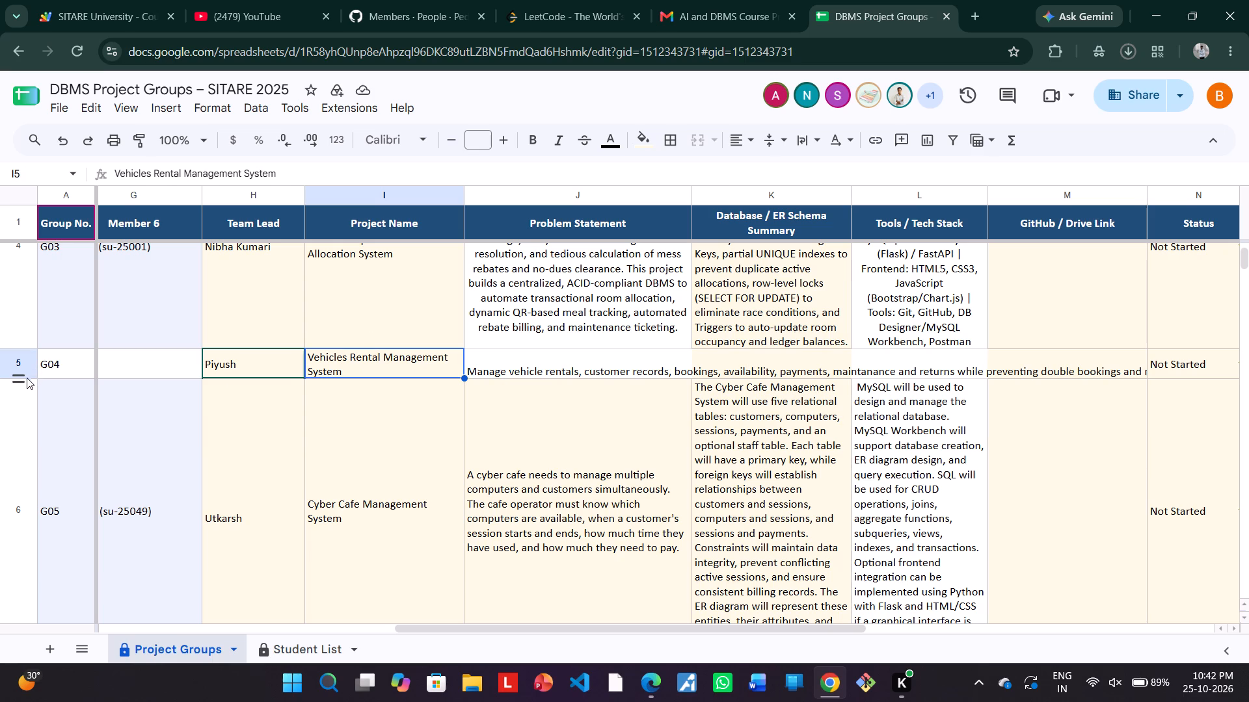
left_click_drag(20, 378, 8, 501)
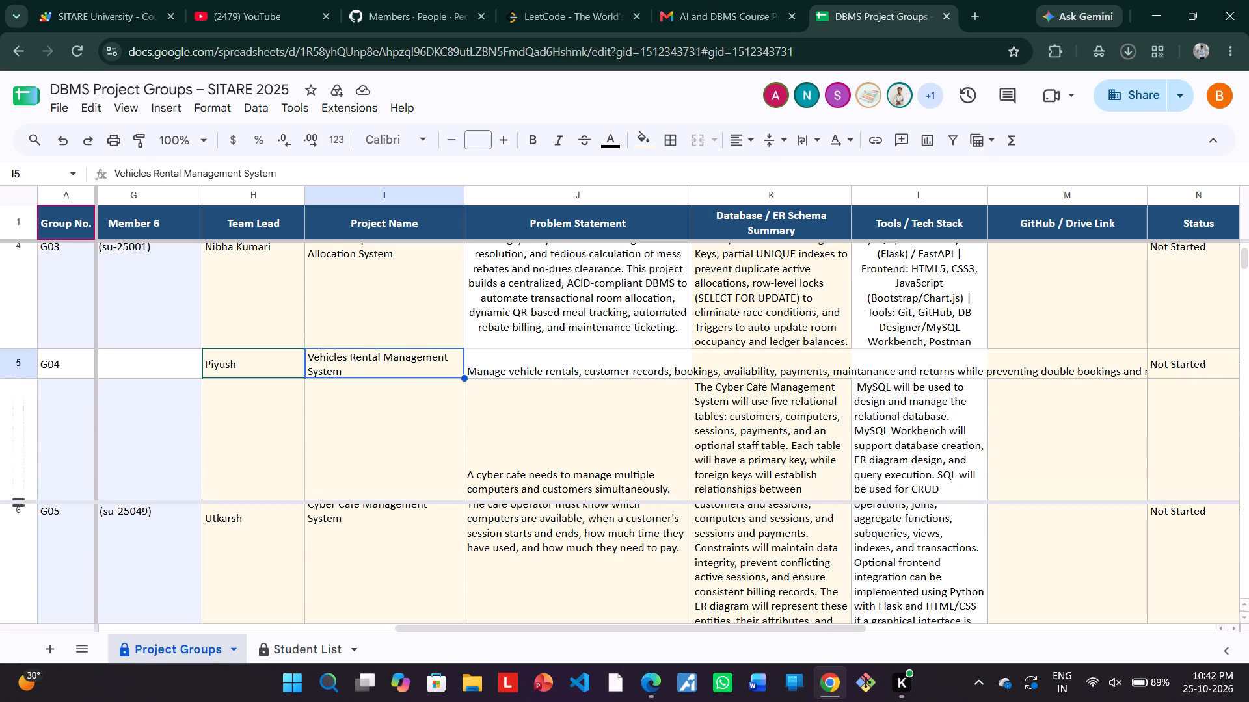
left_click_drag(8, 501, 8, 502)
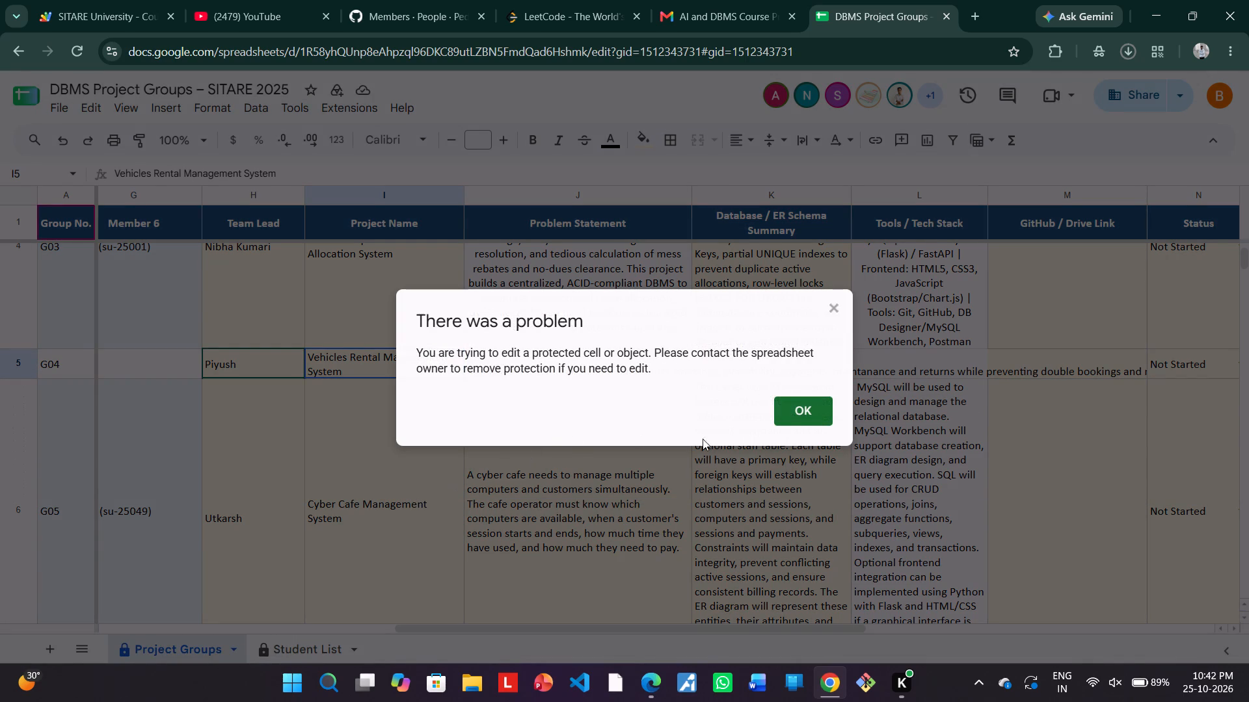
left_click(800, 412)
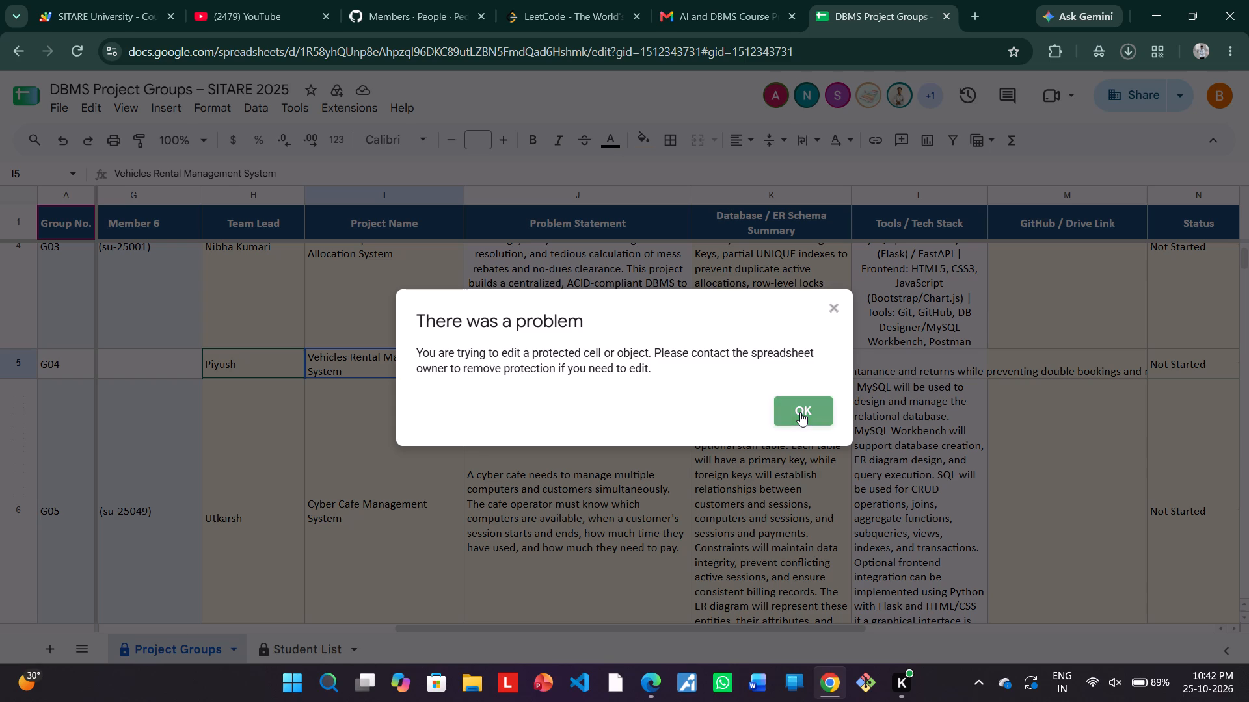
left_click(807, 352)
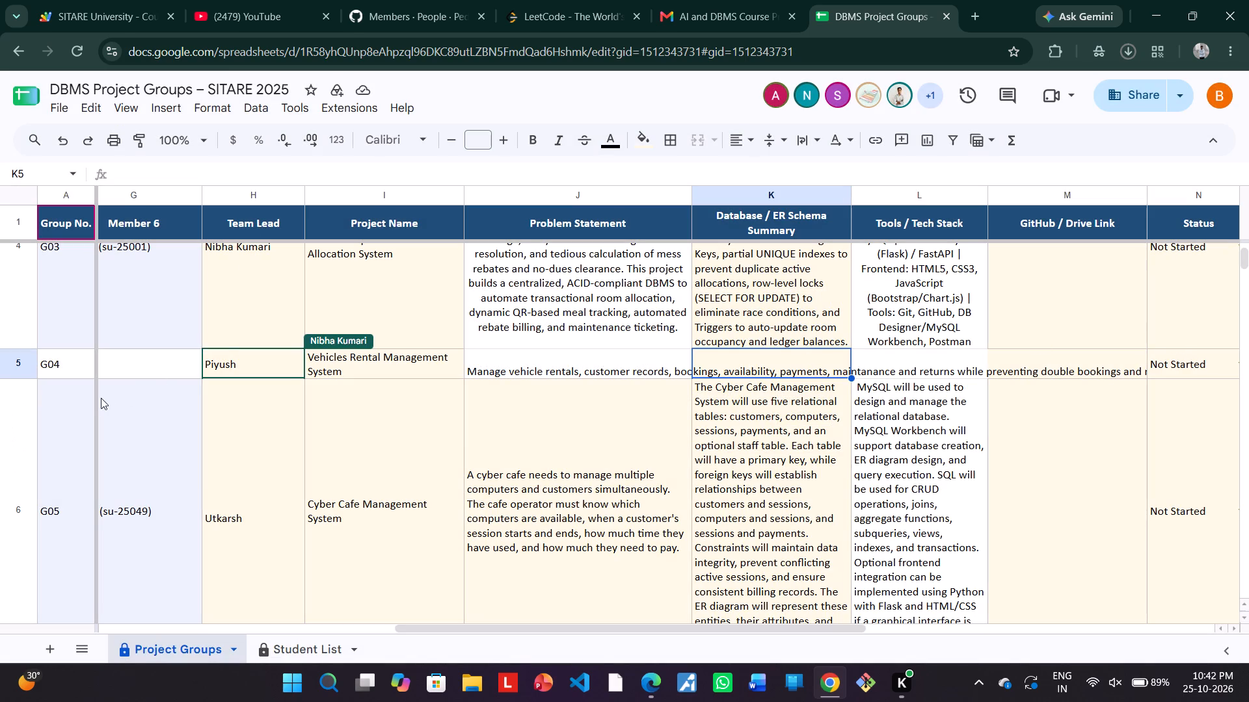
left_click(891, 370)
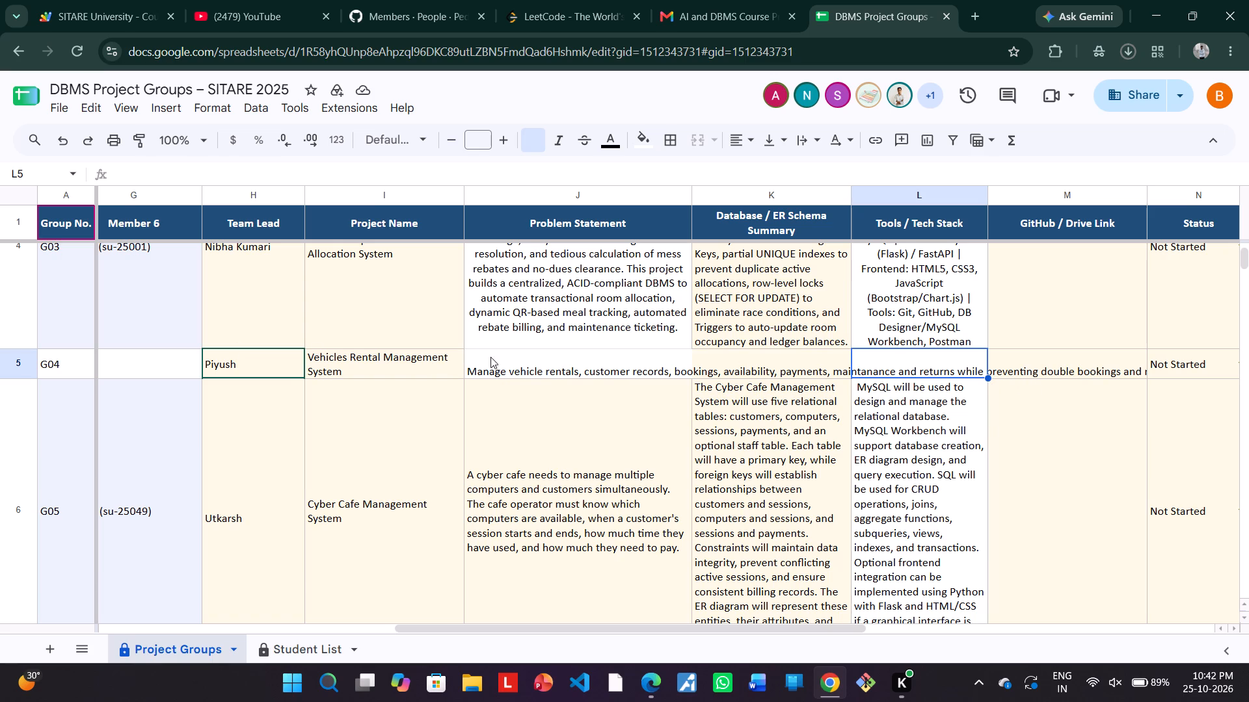
Wrap the text in group G04's Problem Statement cell.
left_click(515, 366)
double_click(515, 366)
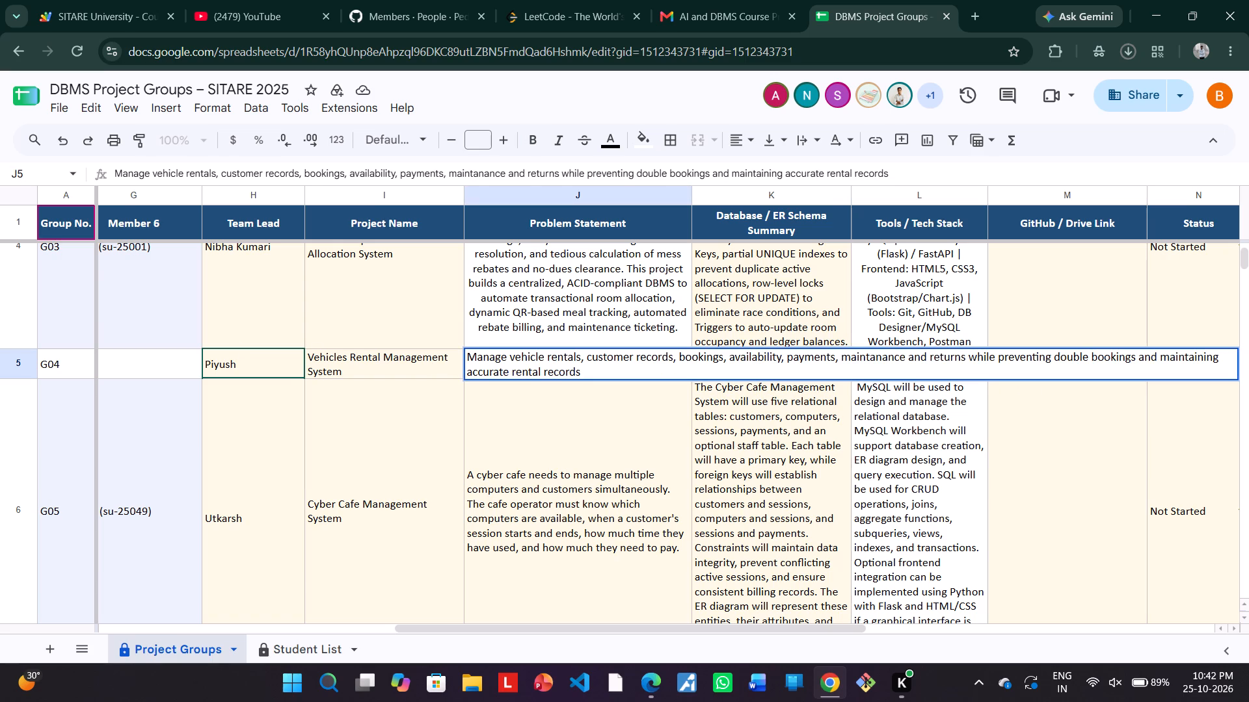
left_click(809, 138)
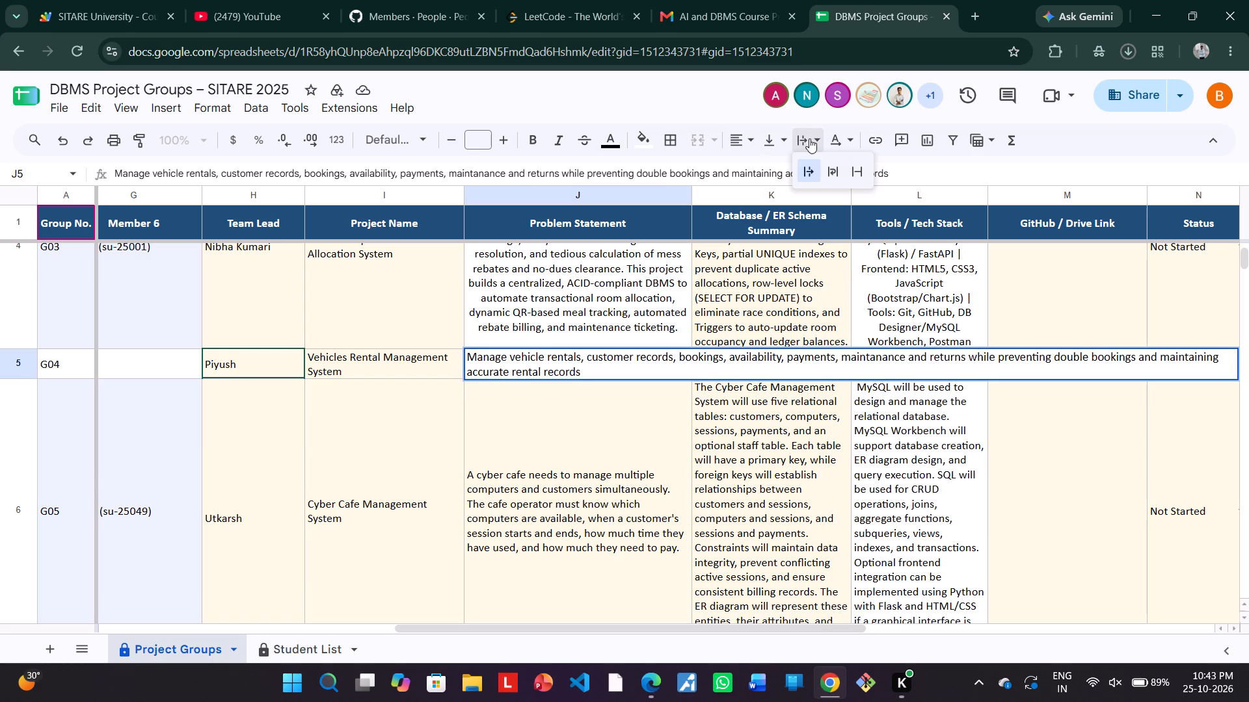
left_click(826, 168)
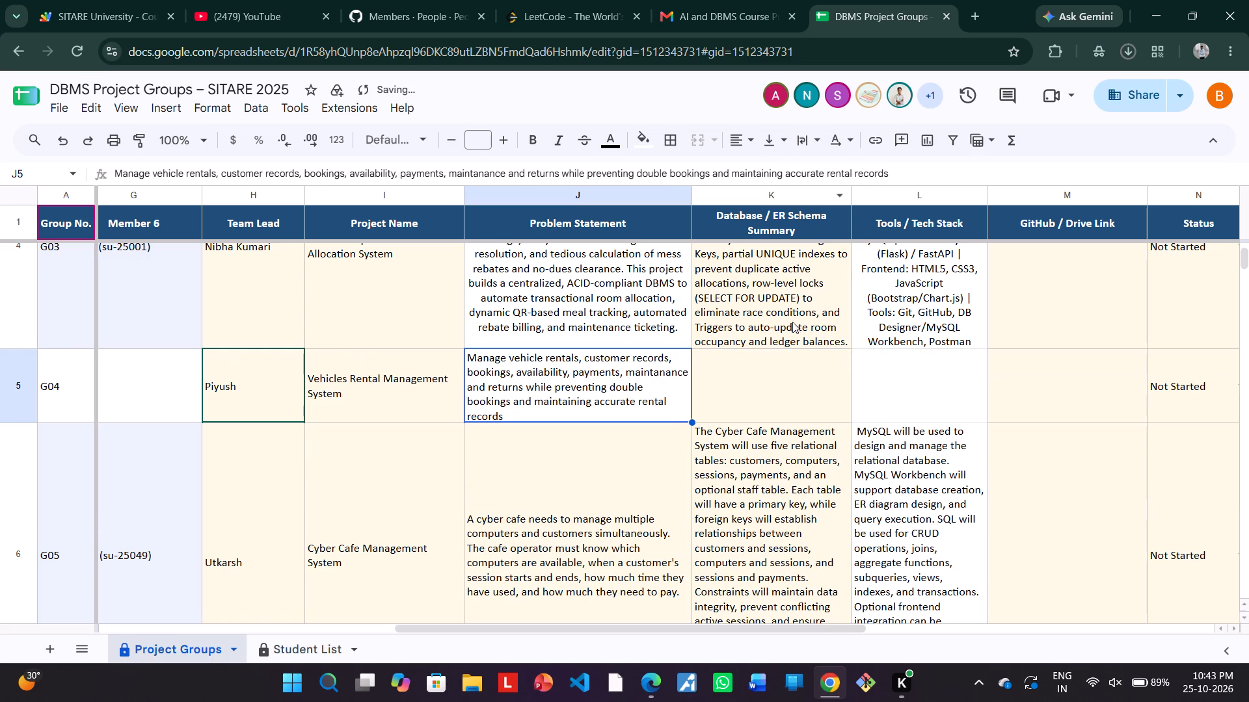
Select group G04's empty Database / ER Schema Summary cell.
left_click(791, 349)
left_click(781, 390)
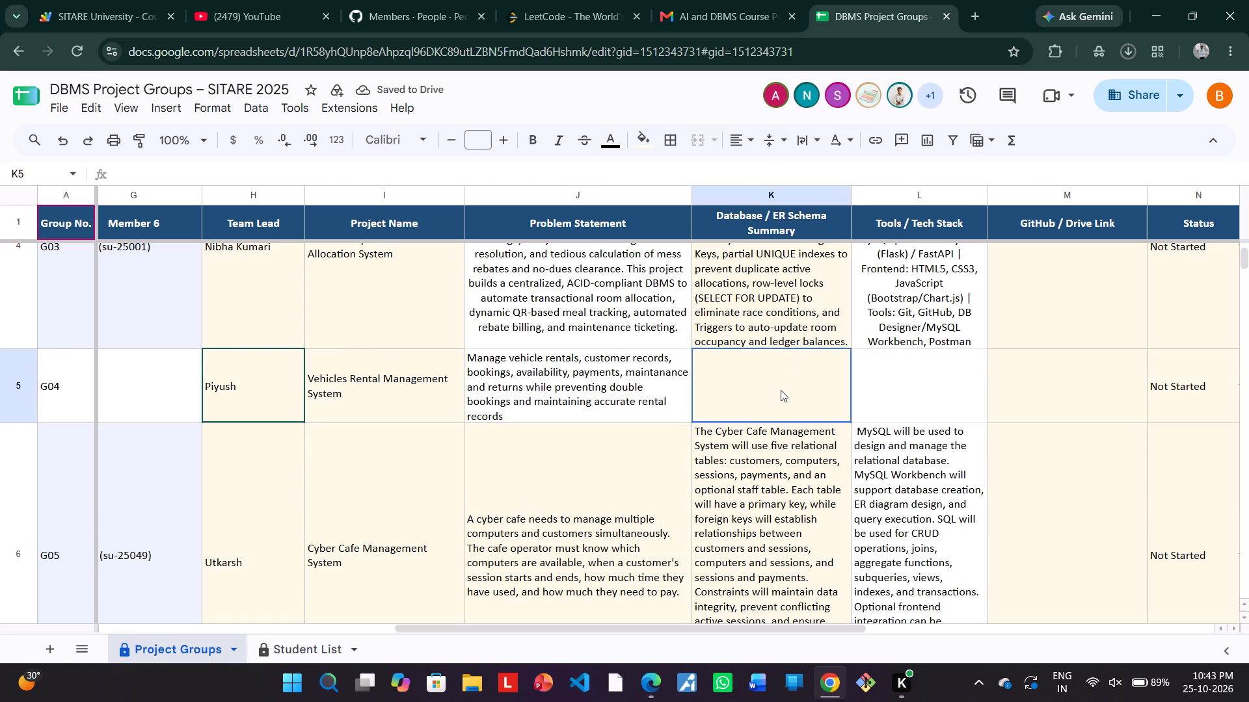
Open group G04's empty Database / ER Schema Summary cell for editing.
double_click(781, 390)
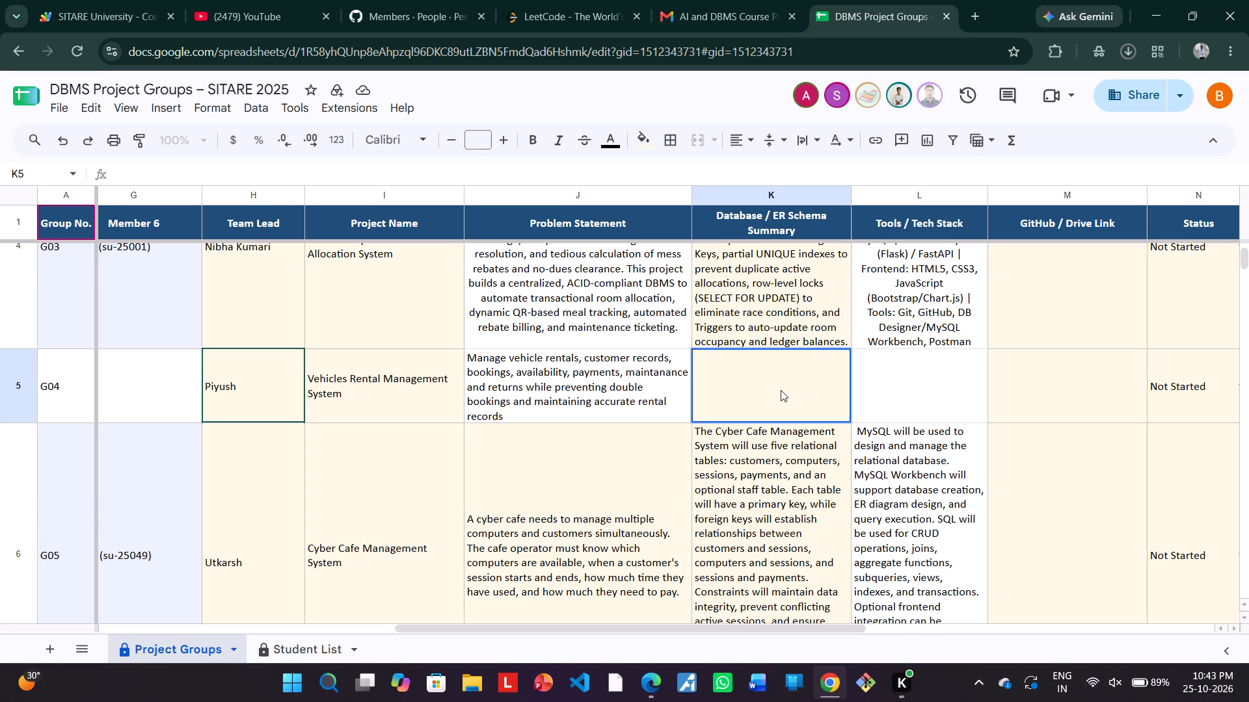
Open WhatsApp Web from the saved WT shortcut in a new browser tab.
key("ctrl+t")
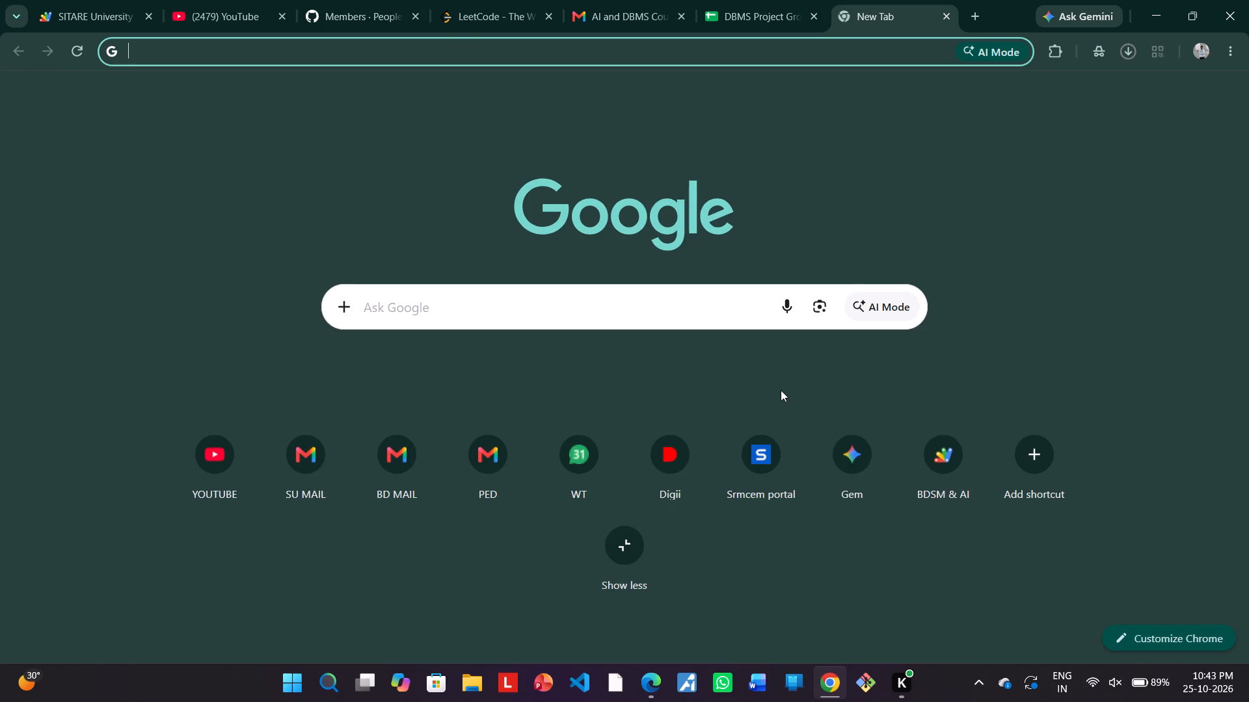
left_click(589, 458)
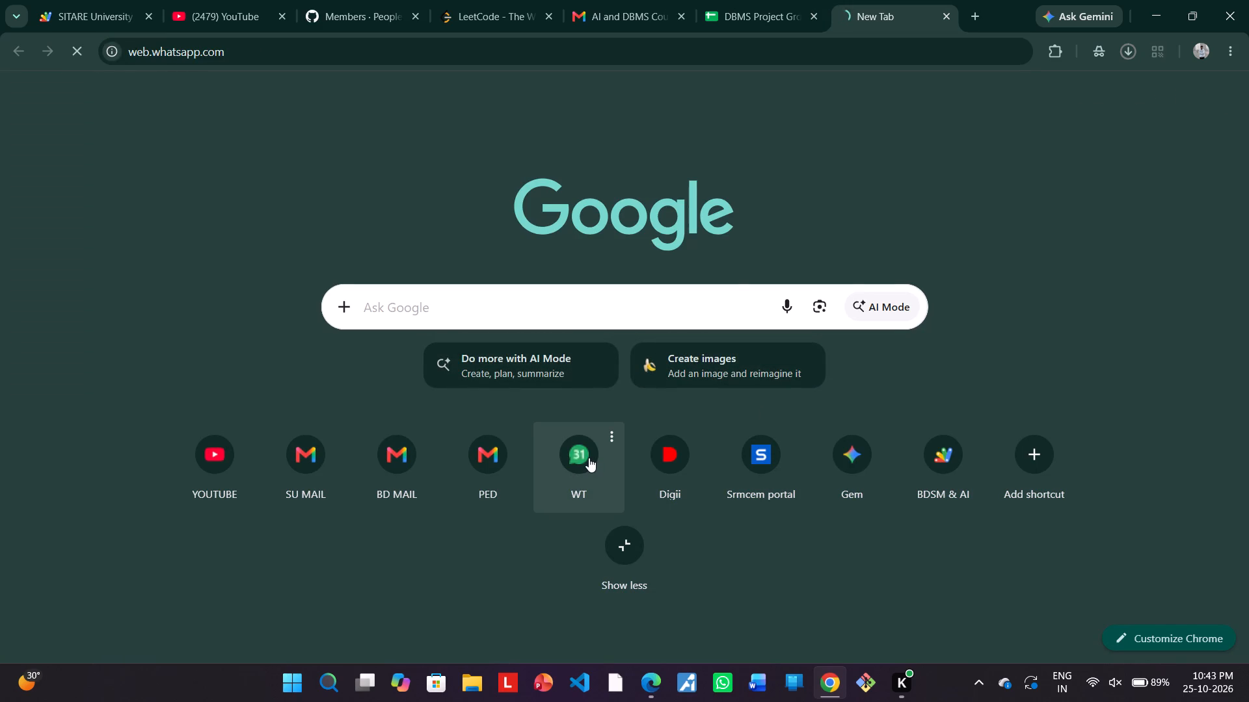
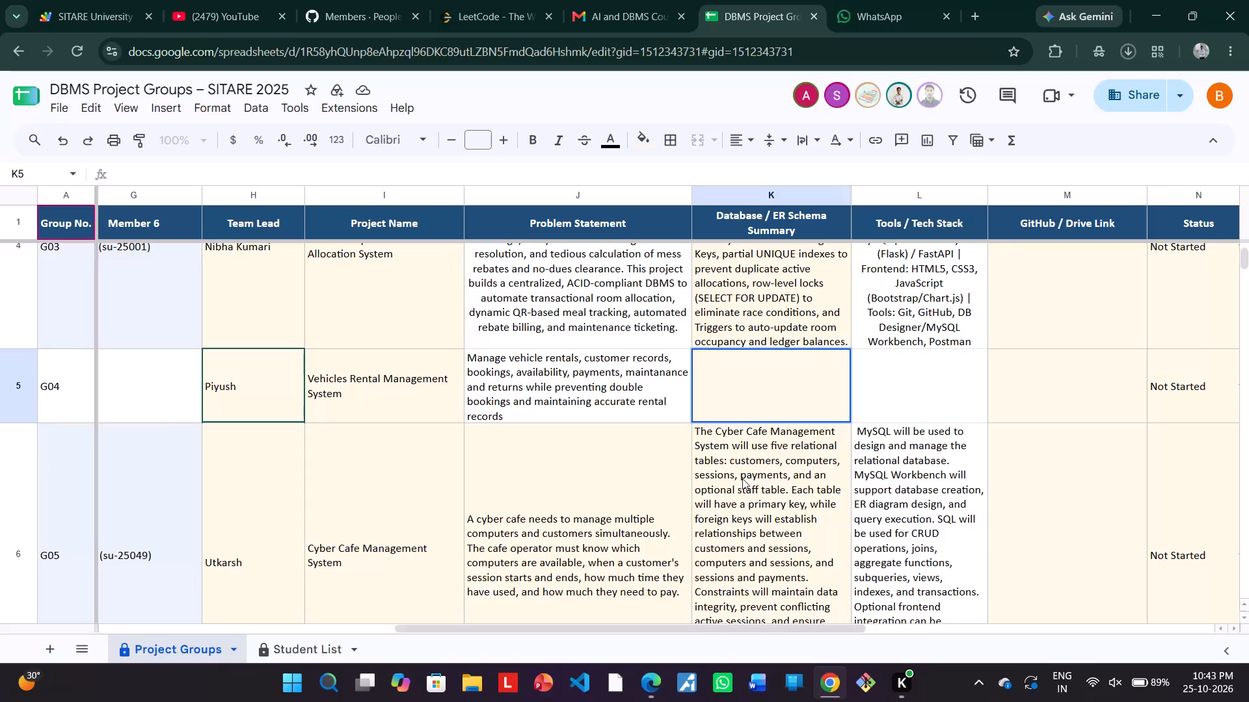
Review the Database / ER Schema Summary entries of groups G01 to G03 while G04's empty summary cell is open for editing.
scroll(742, 478, "up", 1)
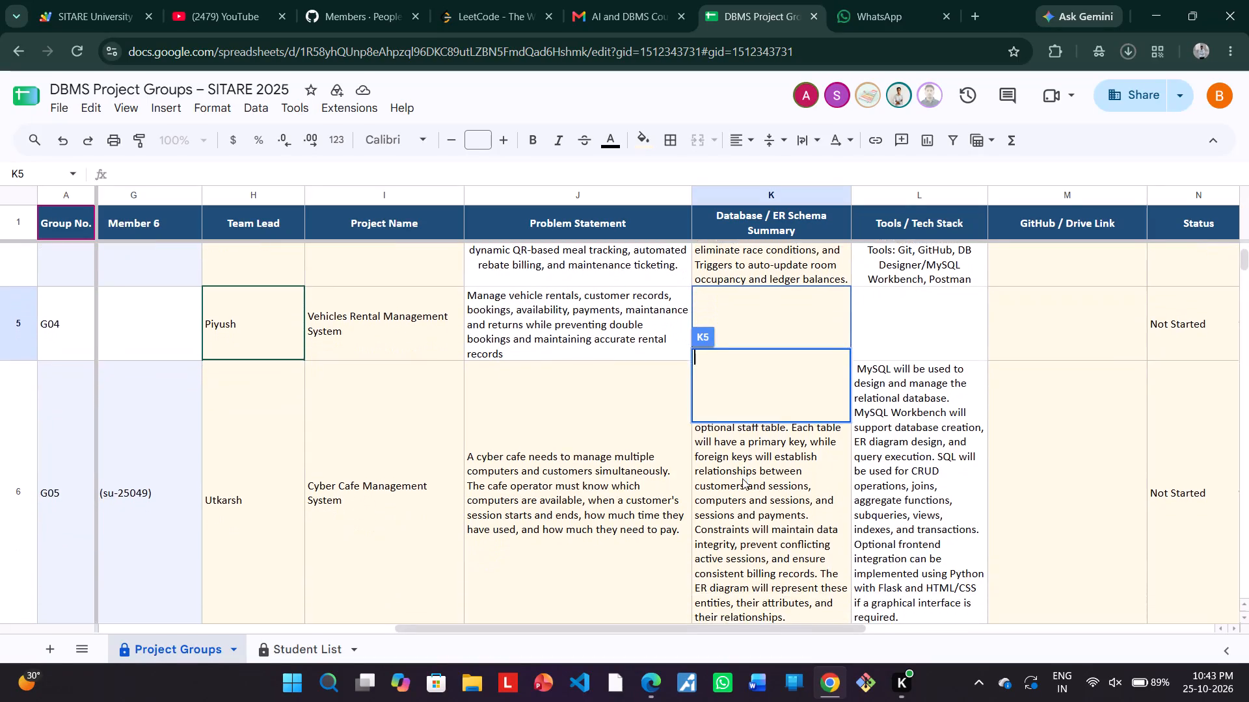
scroll(742, 478, "up", 4)
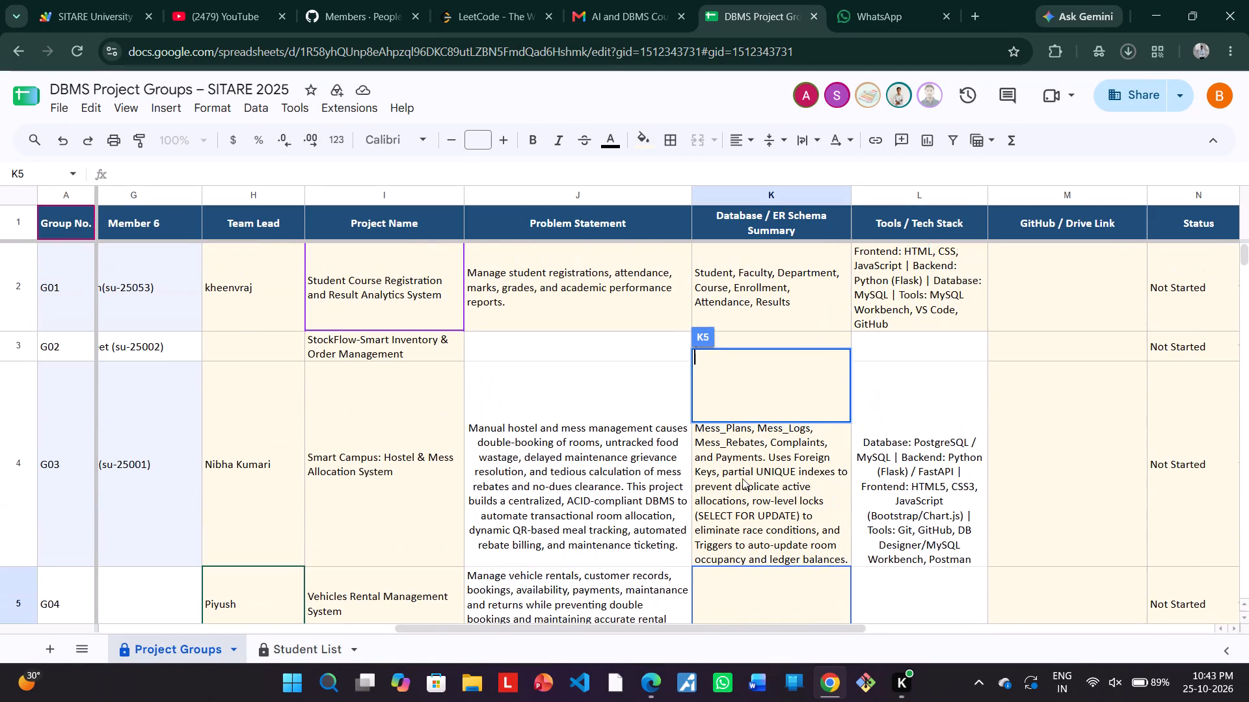
scroll(742, 478, "up", 1)
left_click(1078, 181)
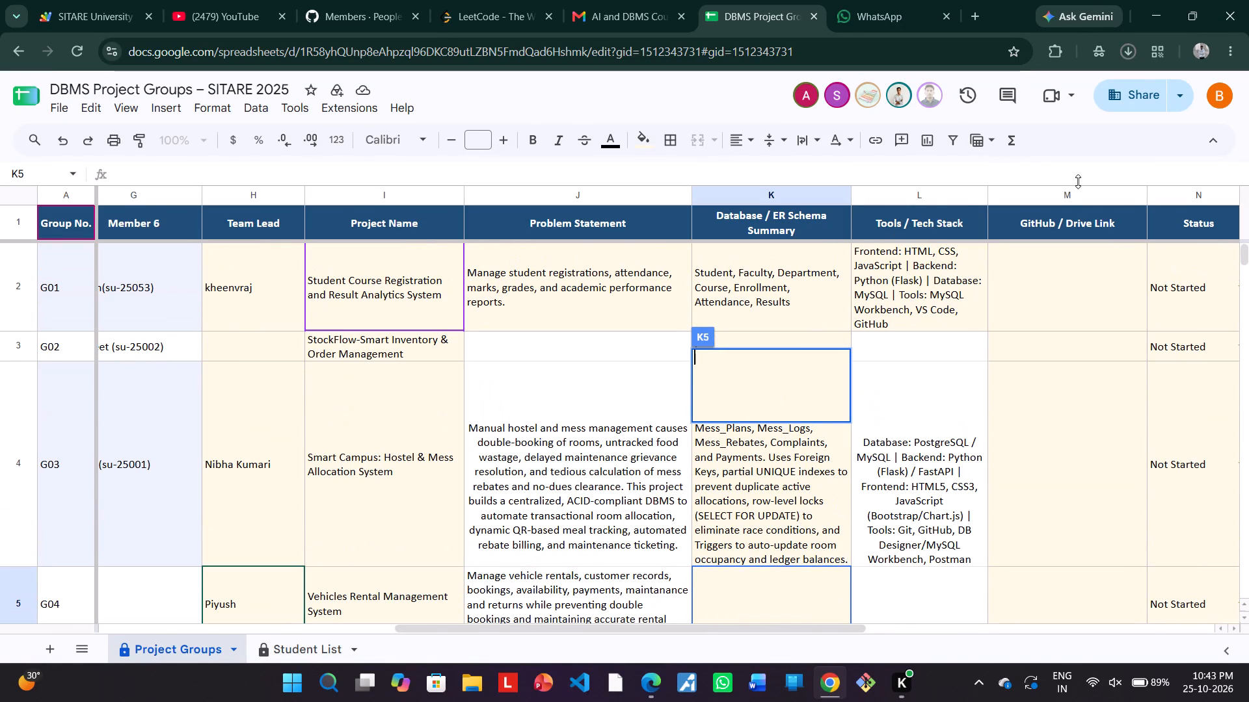
scroll(885, 396, "up", 1)
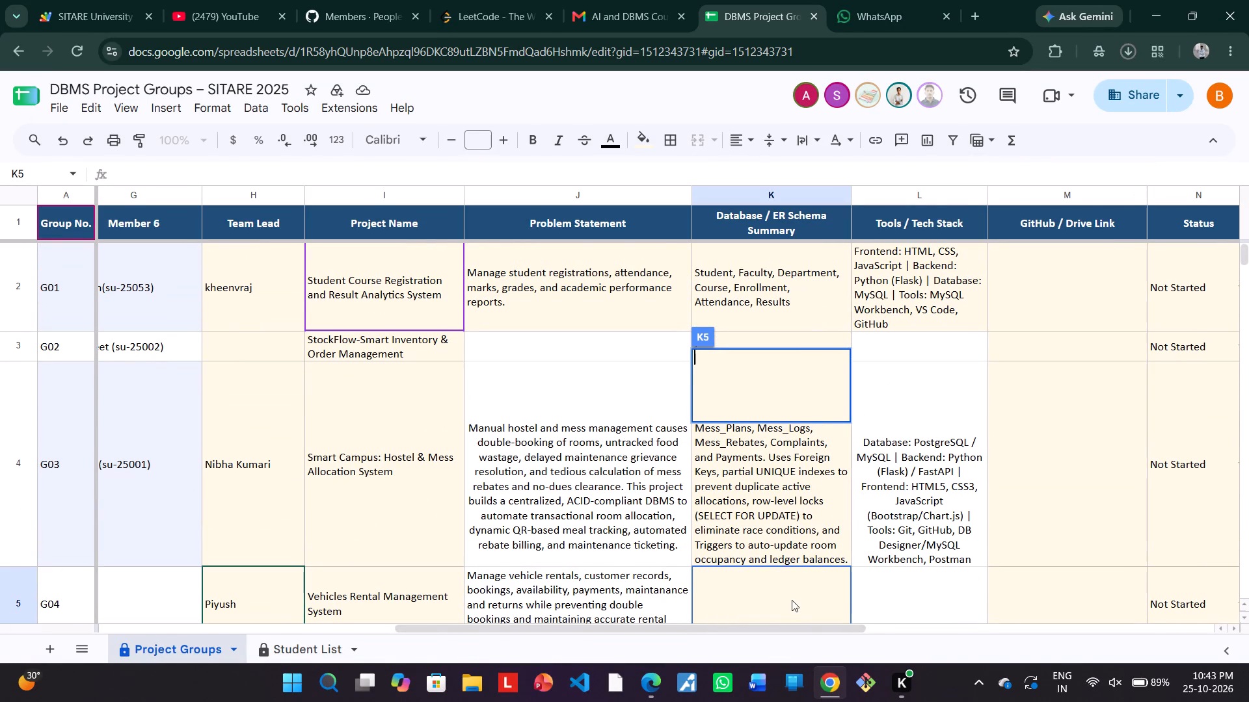
double_click(792, 600)
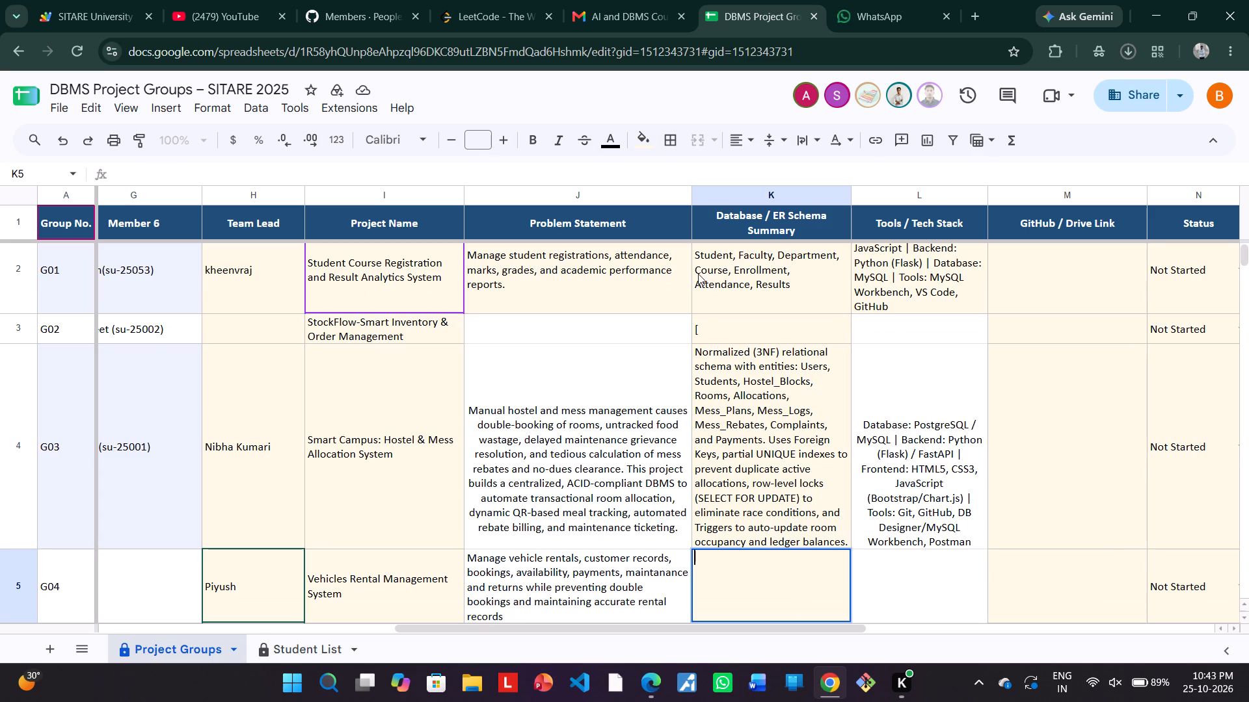
Select group G02's Database / ER Schema Summary cell containing the lone "[" character.
left_click(701, 317)
left_click(716, 326)
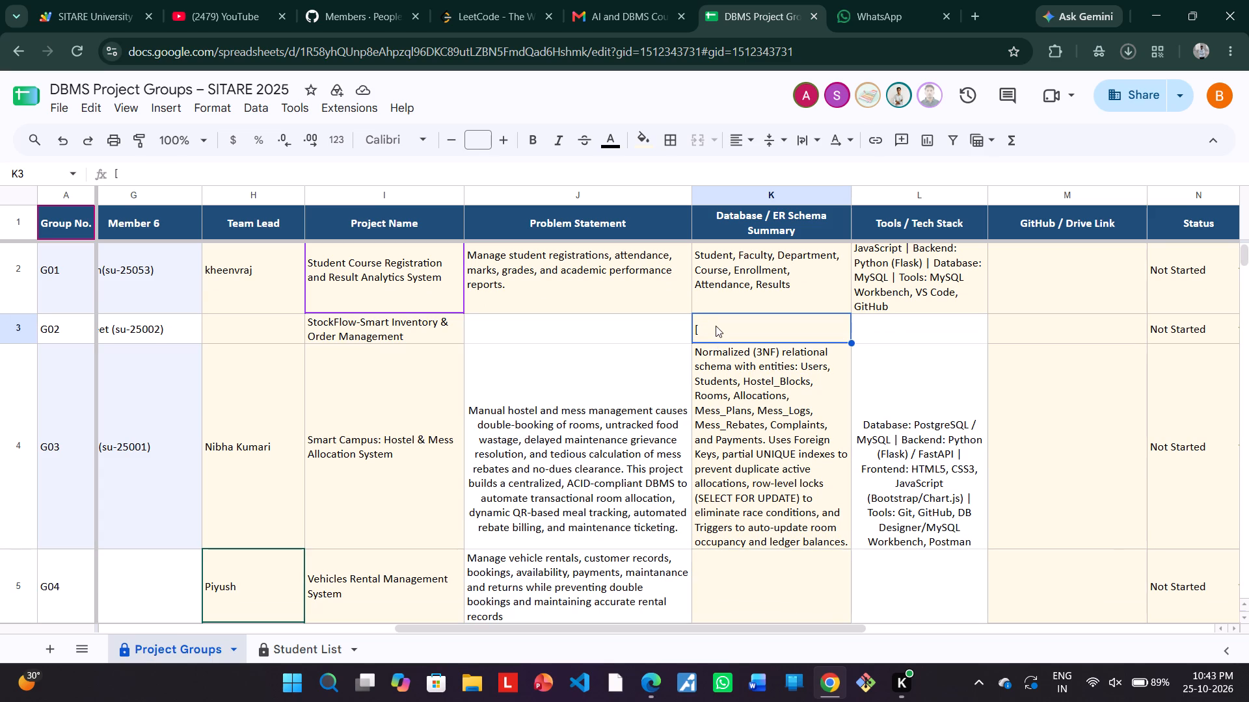
Remove the stray bracket from group G02's Database / ER Schema Summary cell.
double_click(716, 326)
key("BackSpace")
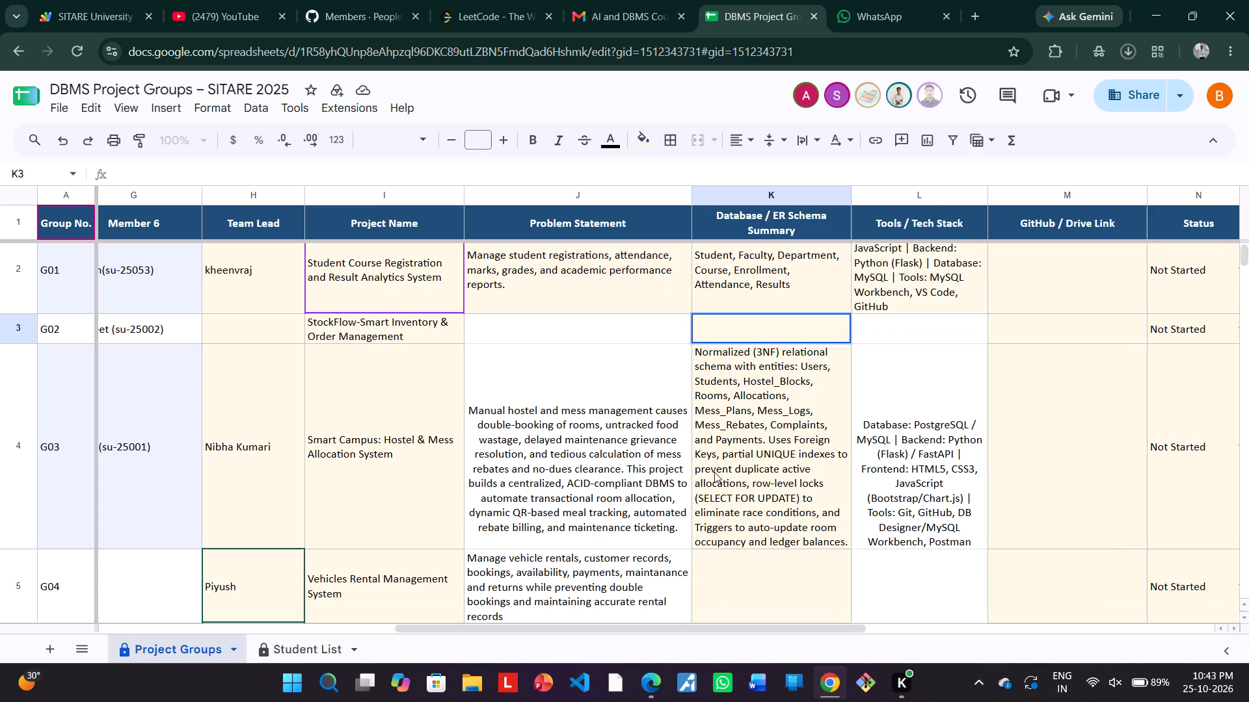
Open group G04's empty Database / ER Schema Summary cell for editing.
left_click(753, 565)
scroll(753, 565, "down", 1)
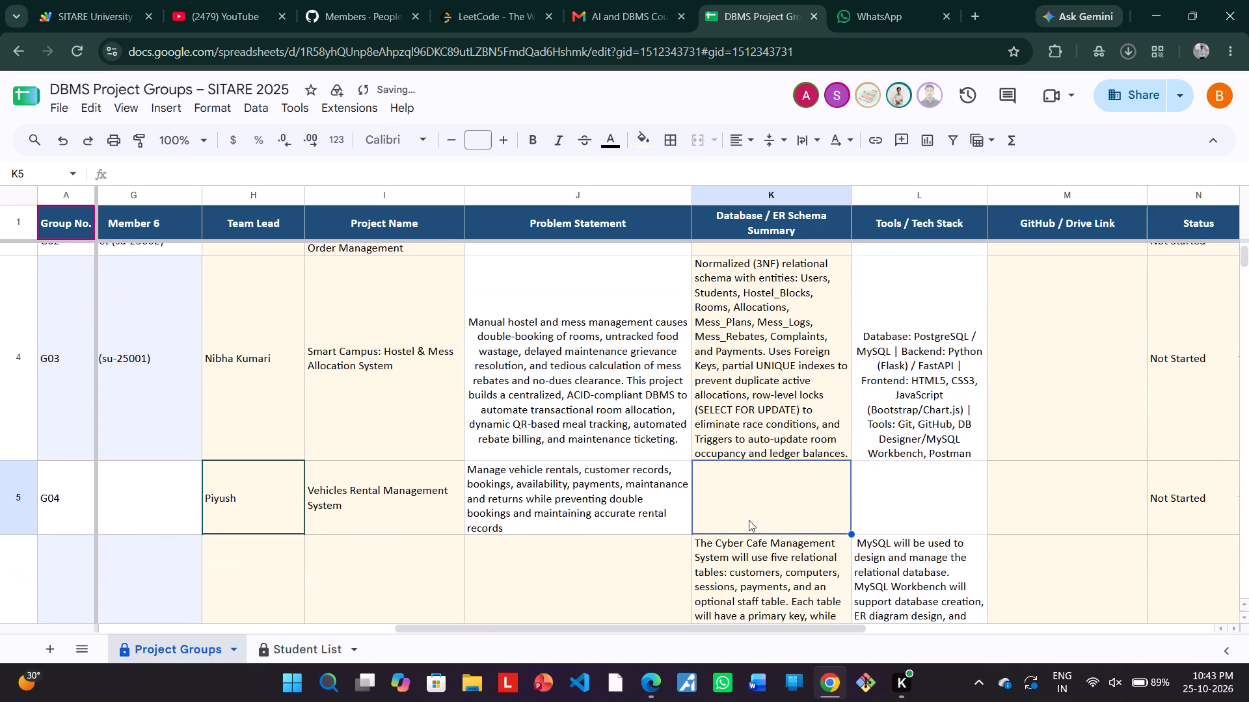
left_click(749, 520)
double_click(749, 520)
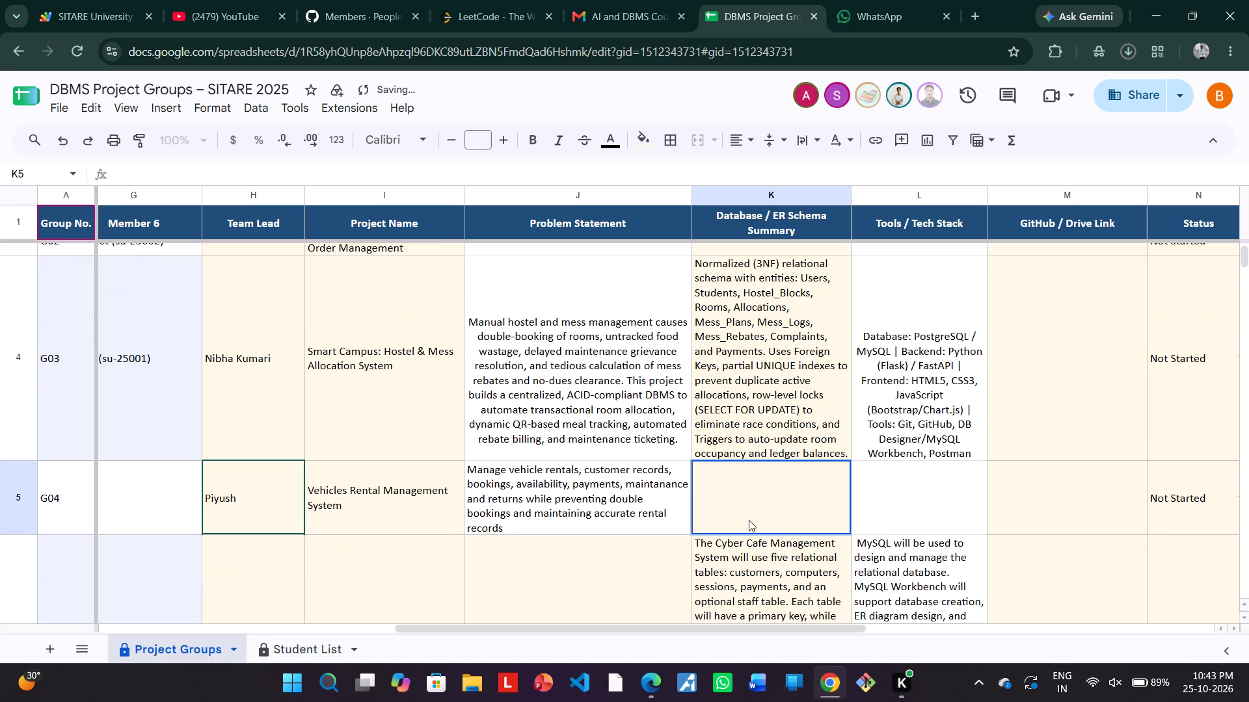
double_click(749, 505)
scroll(749, 505, "down", 3)
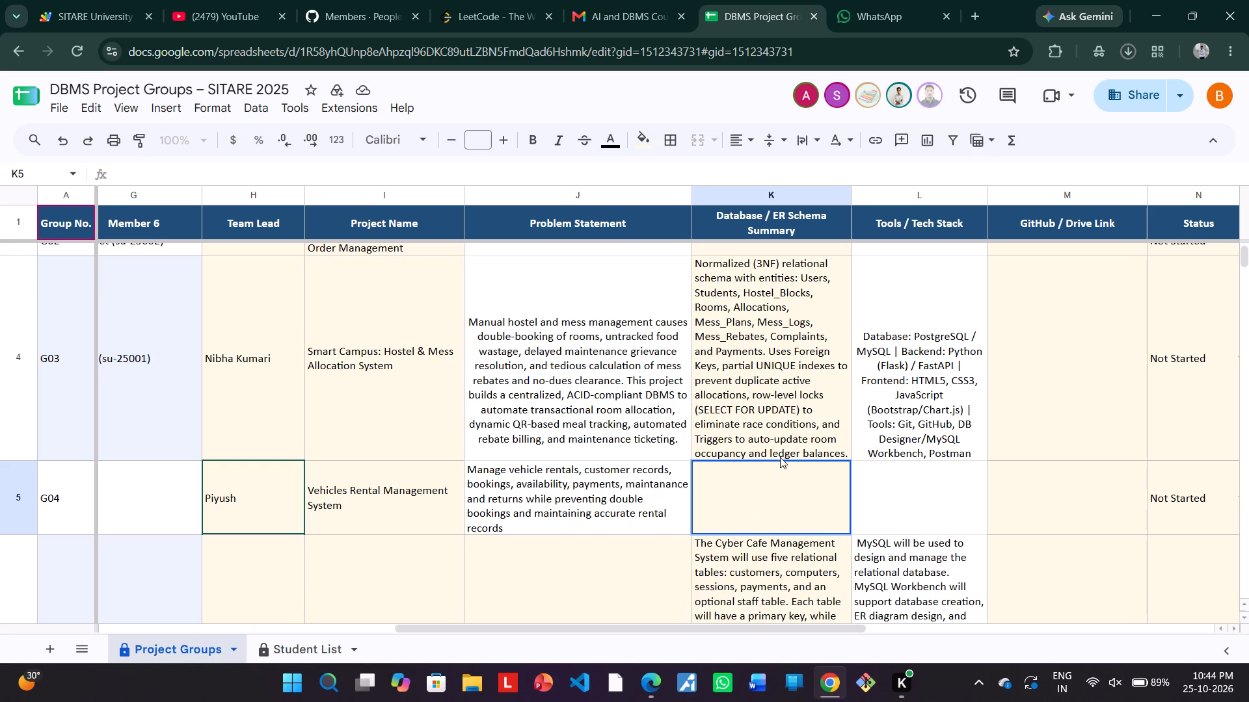
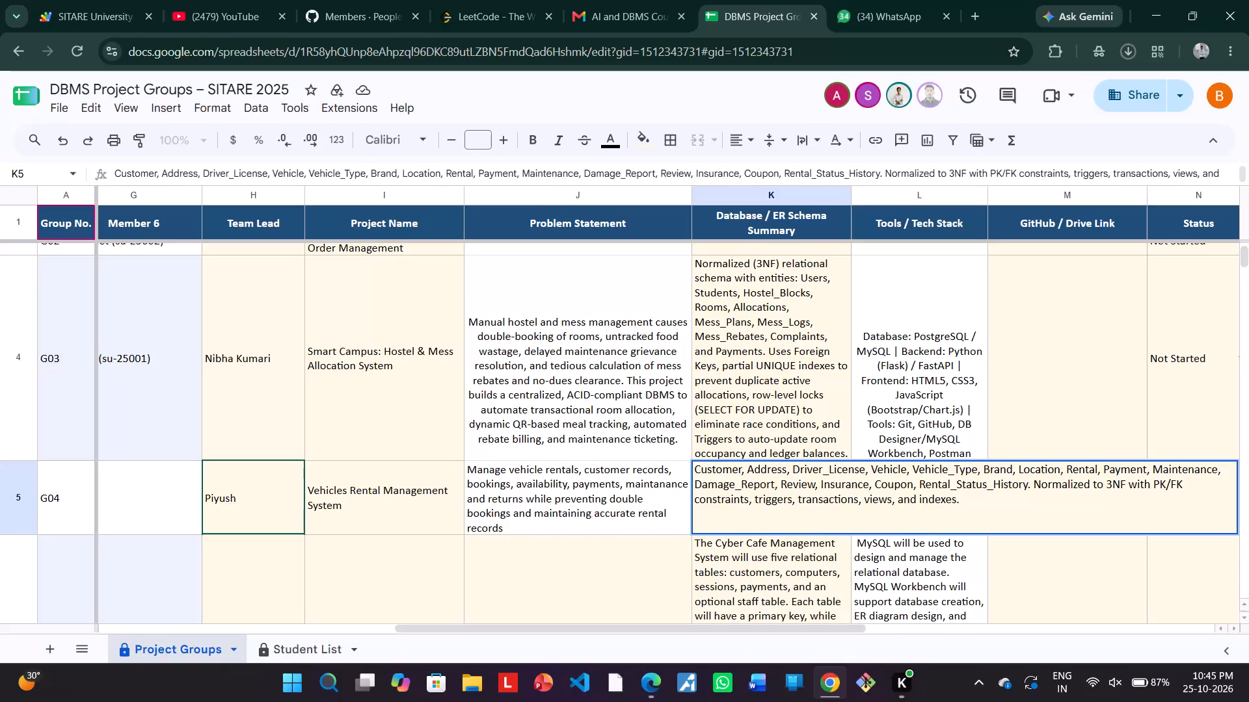
Commit the 3NF schema summary, covering entities from Customer to Rental_Status_History, in group G04's Database / ER Schema Summary cell.
key("Return")
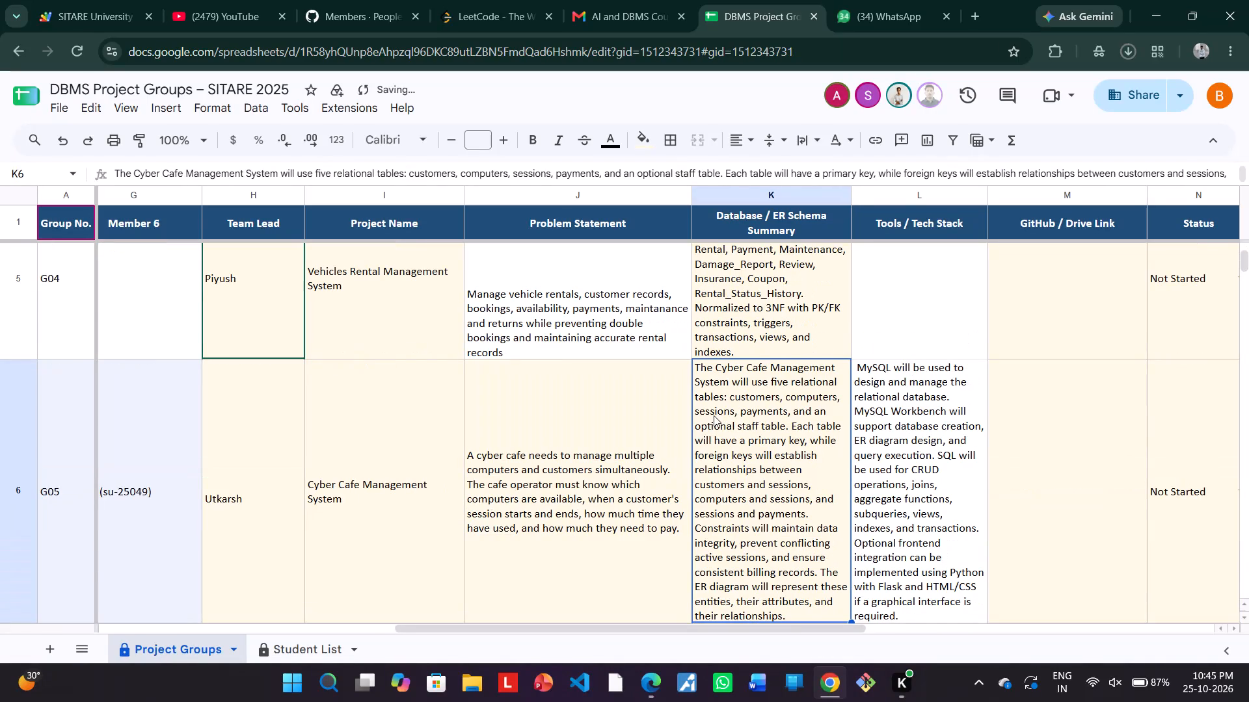
scroll(714, 415, "up", 2)
left_click(714, 415)
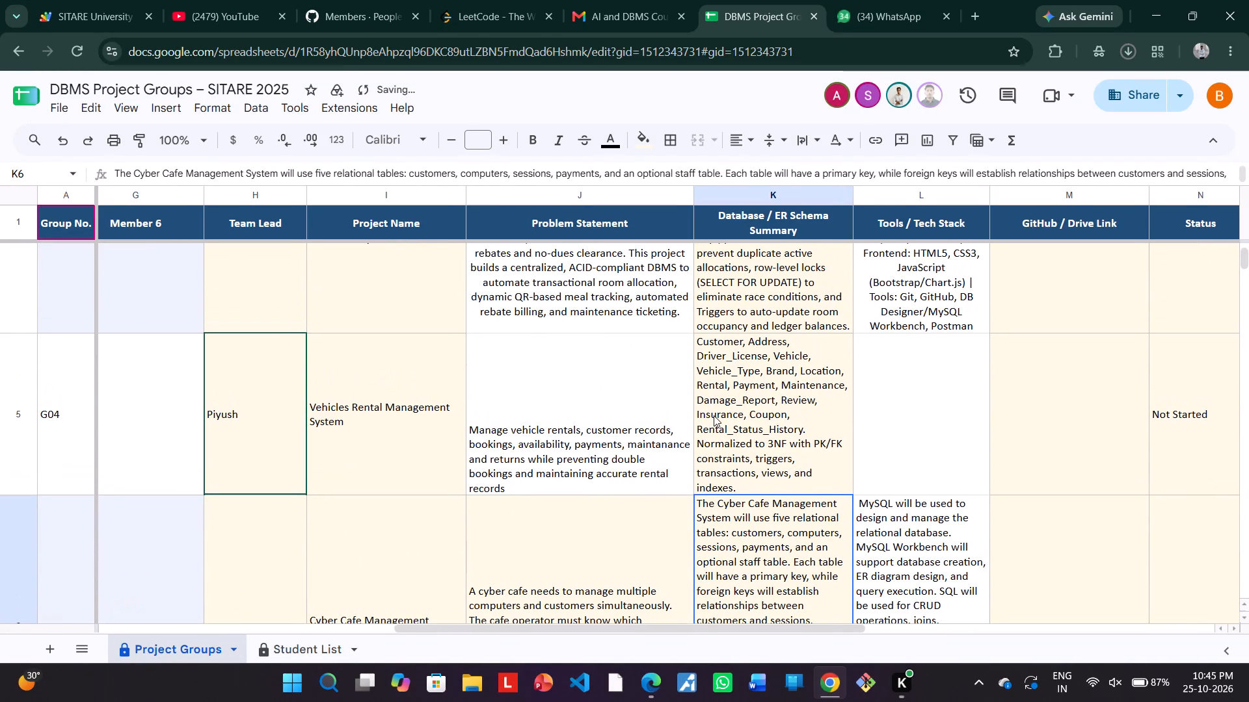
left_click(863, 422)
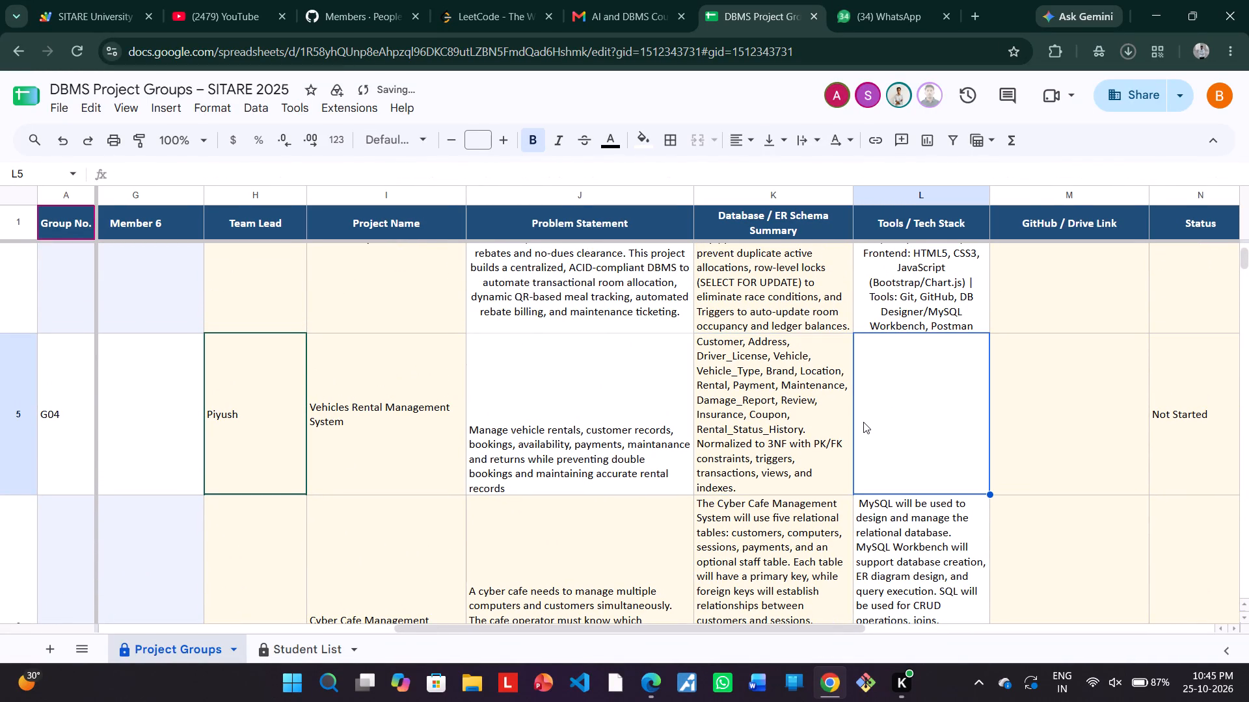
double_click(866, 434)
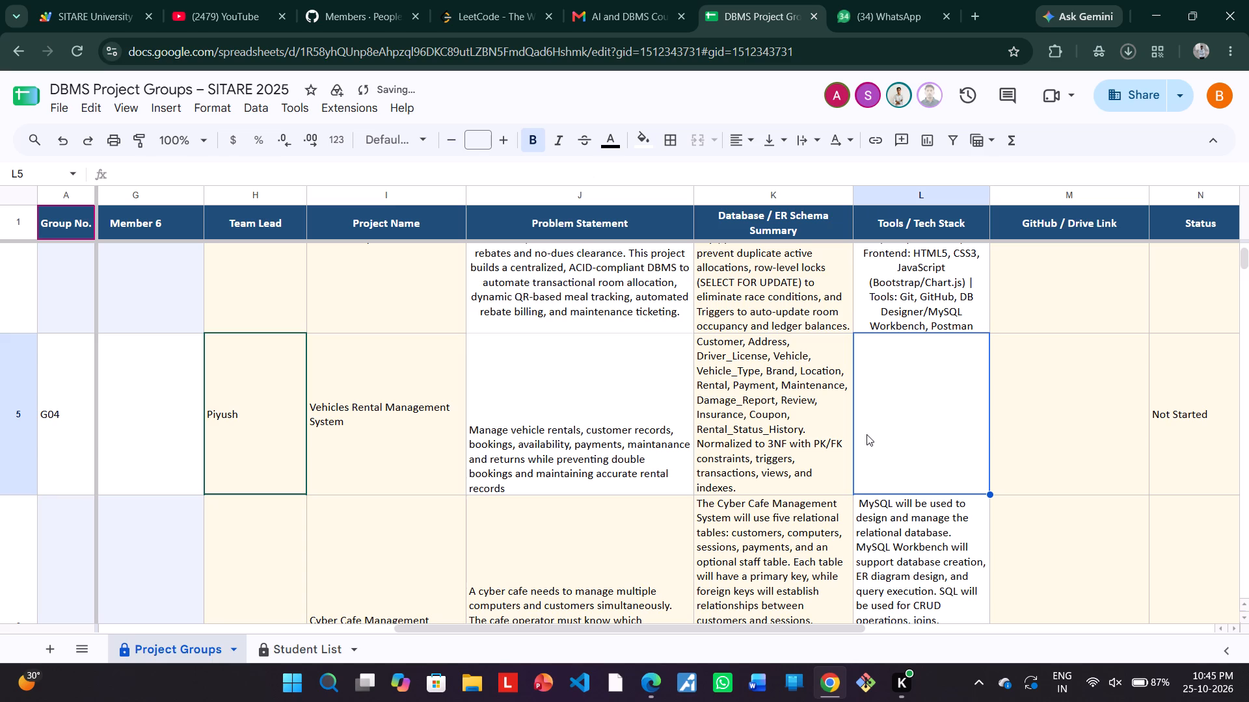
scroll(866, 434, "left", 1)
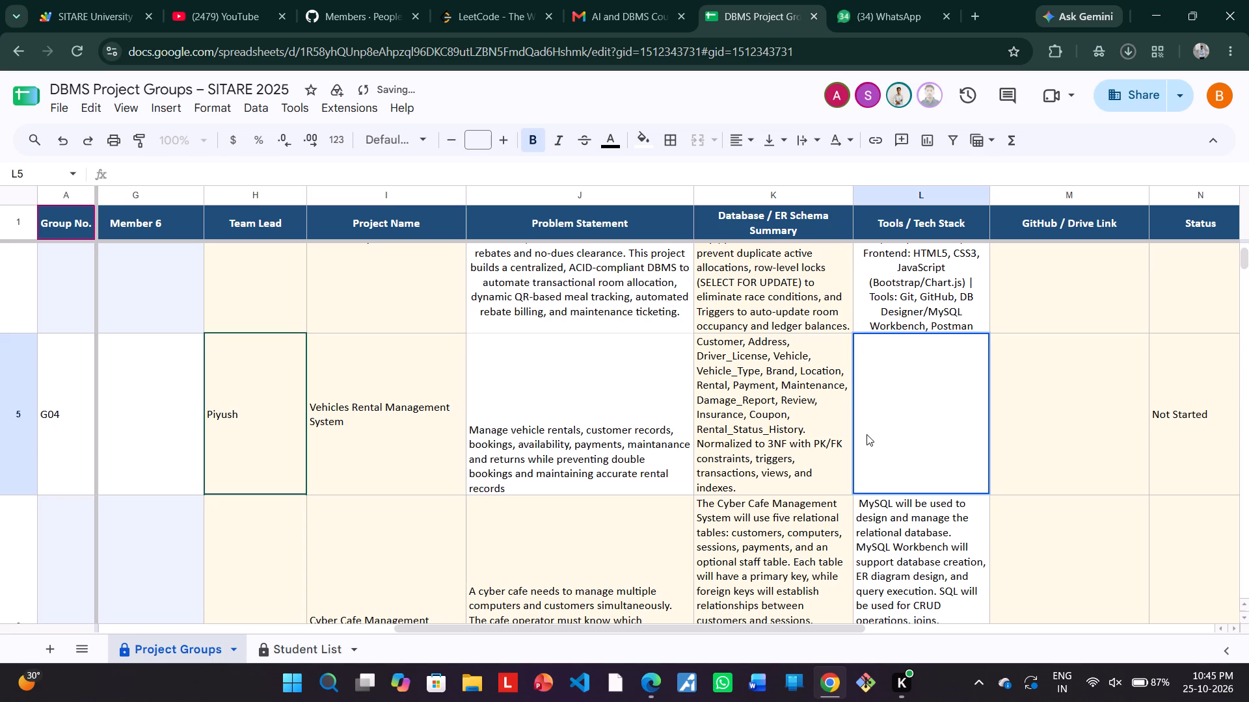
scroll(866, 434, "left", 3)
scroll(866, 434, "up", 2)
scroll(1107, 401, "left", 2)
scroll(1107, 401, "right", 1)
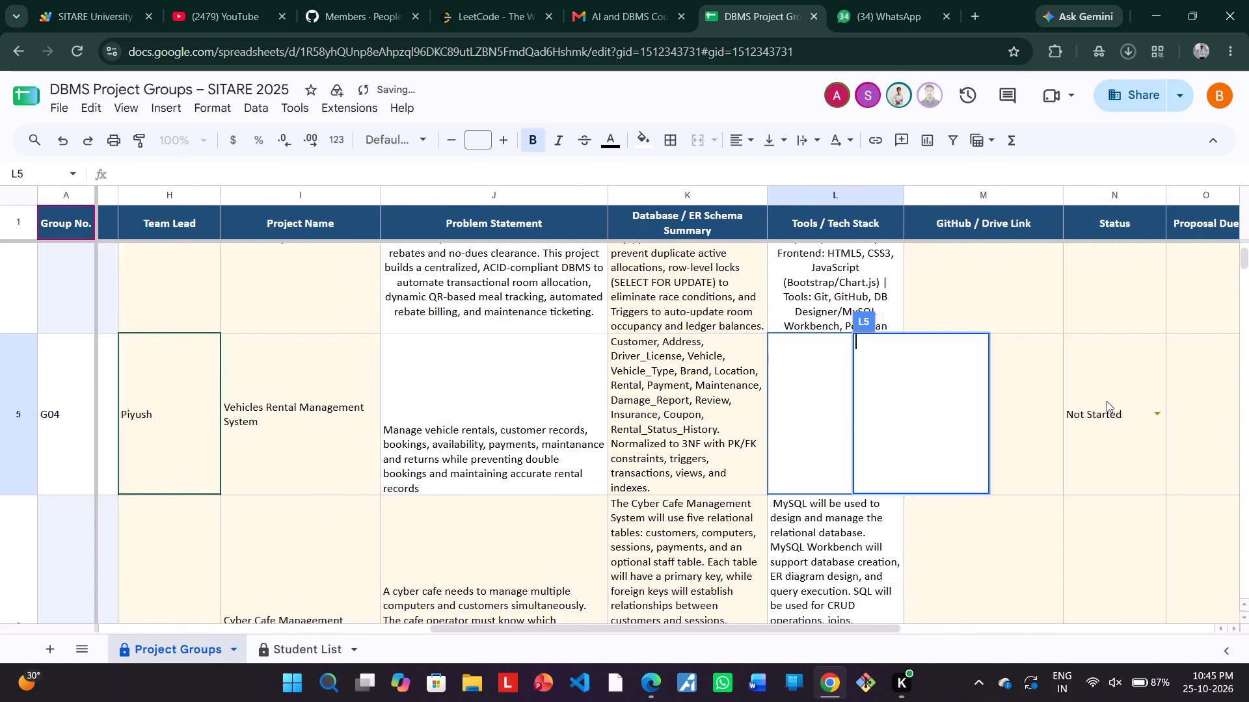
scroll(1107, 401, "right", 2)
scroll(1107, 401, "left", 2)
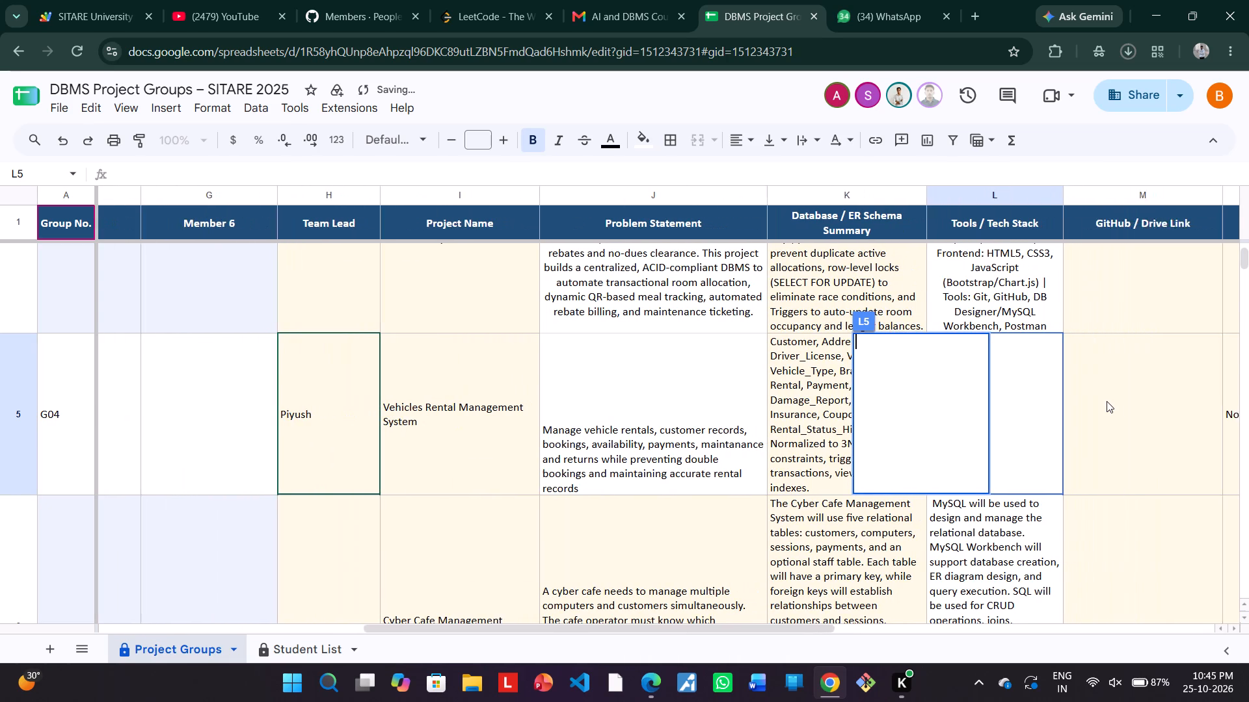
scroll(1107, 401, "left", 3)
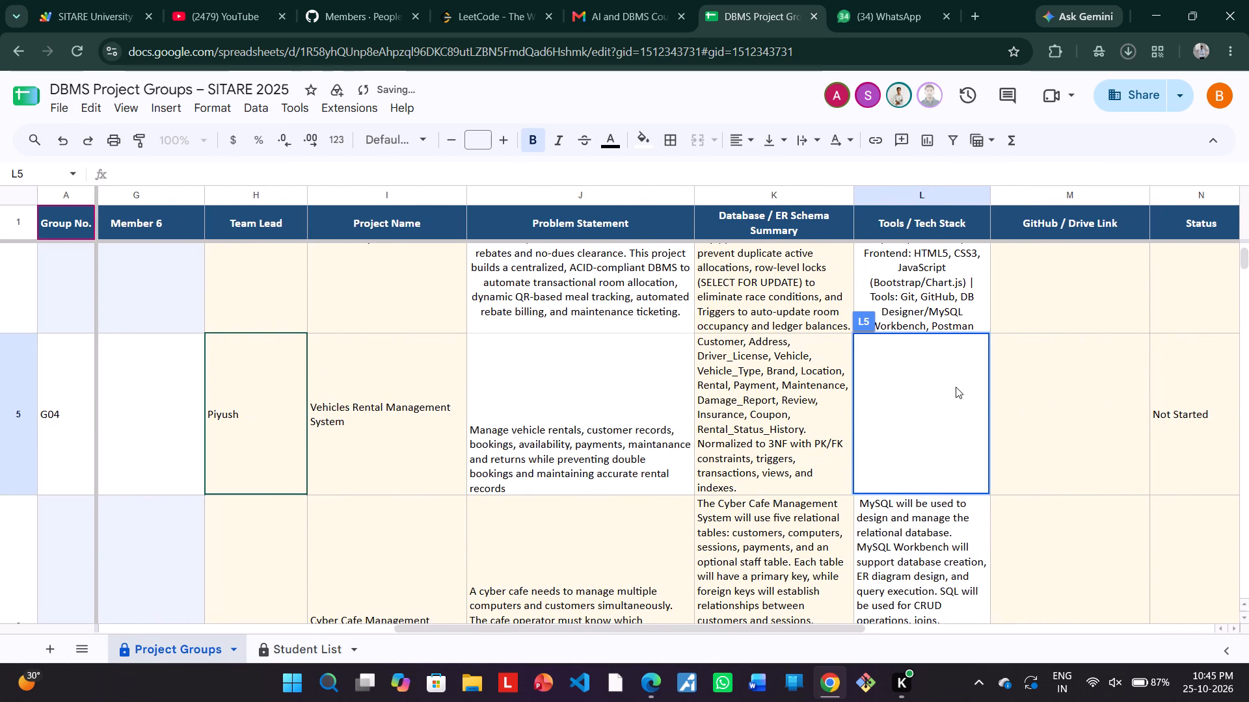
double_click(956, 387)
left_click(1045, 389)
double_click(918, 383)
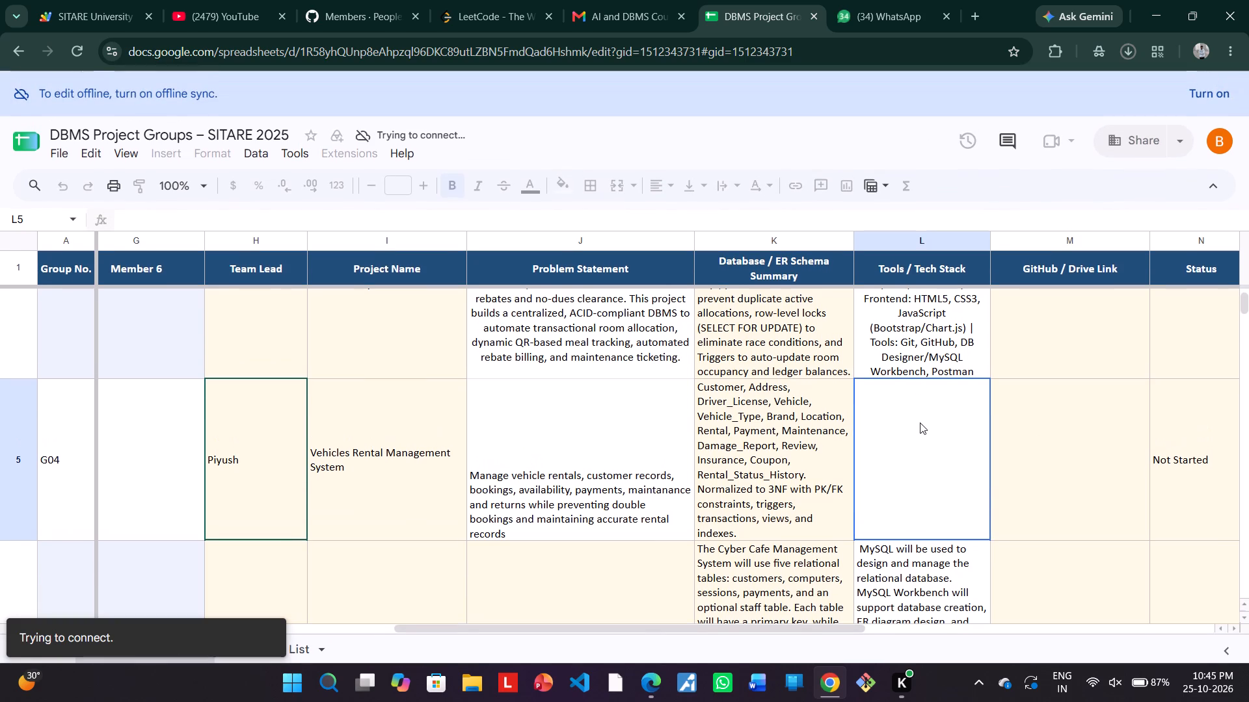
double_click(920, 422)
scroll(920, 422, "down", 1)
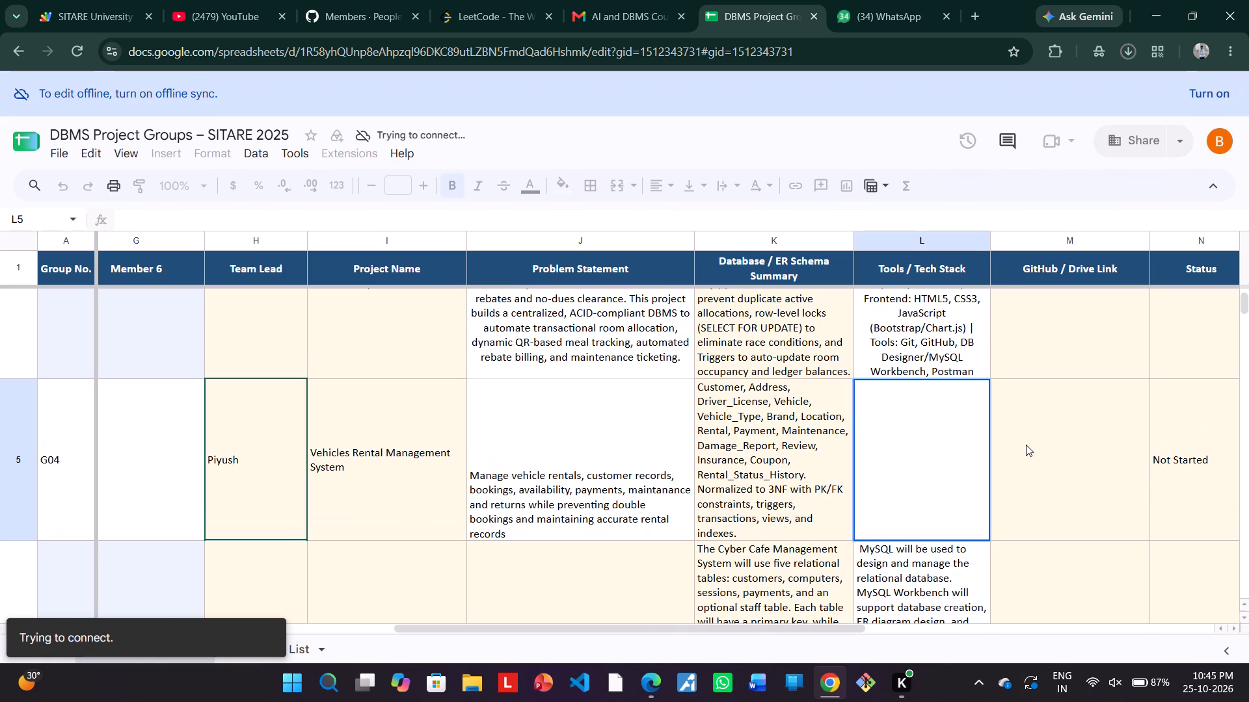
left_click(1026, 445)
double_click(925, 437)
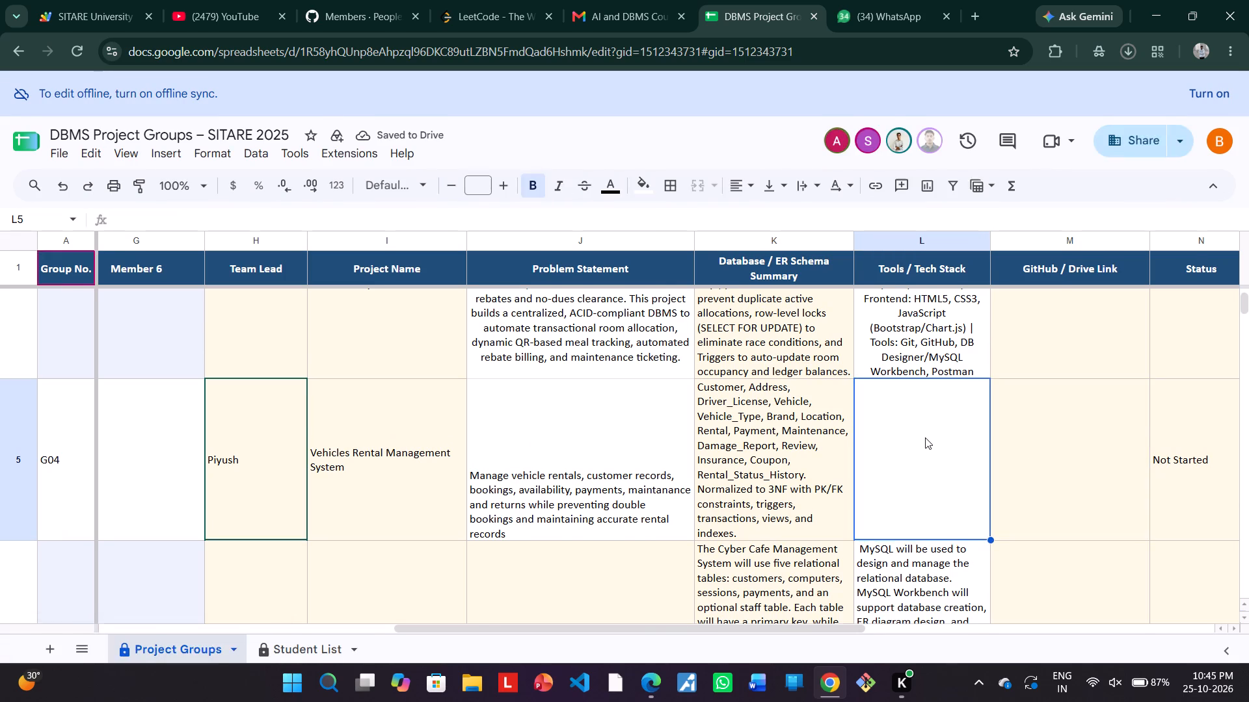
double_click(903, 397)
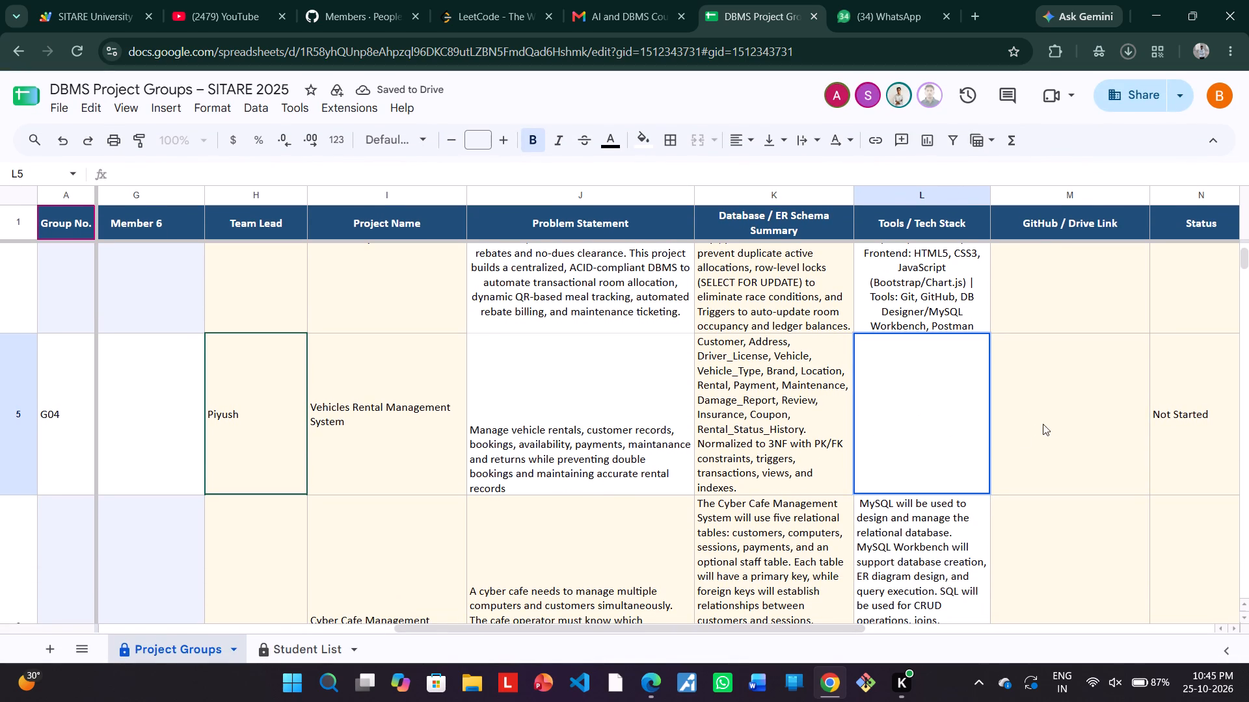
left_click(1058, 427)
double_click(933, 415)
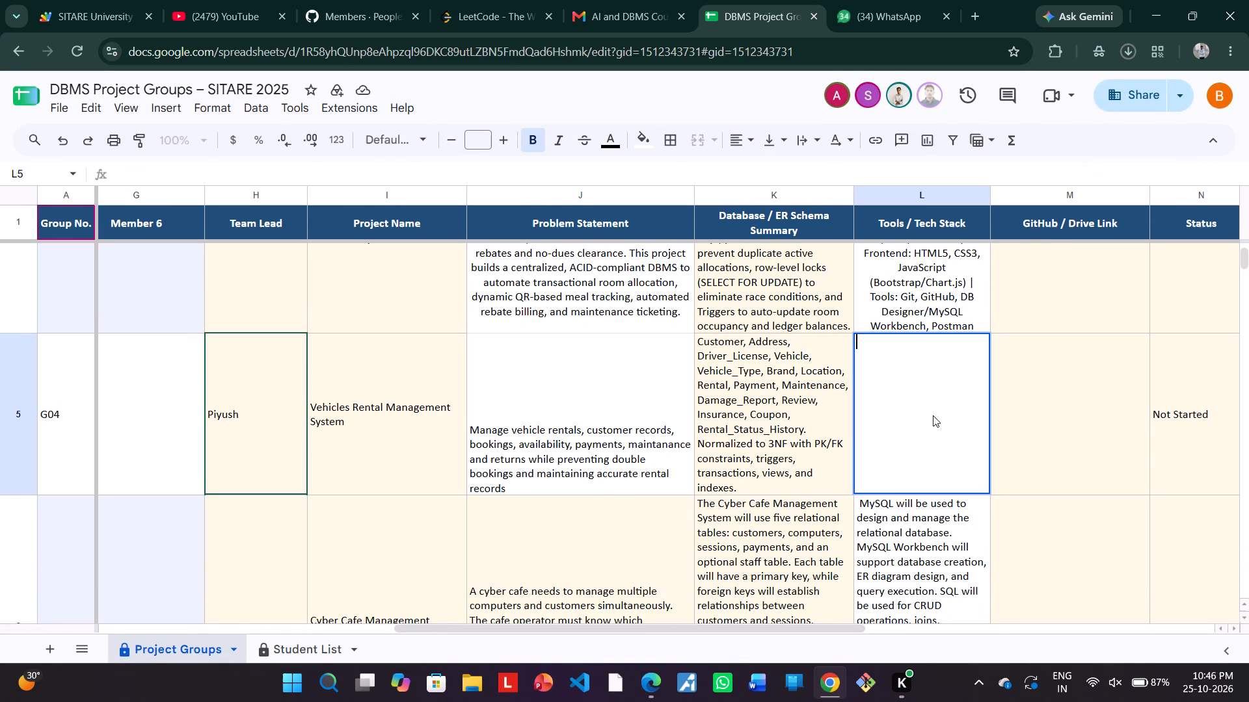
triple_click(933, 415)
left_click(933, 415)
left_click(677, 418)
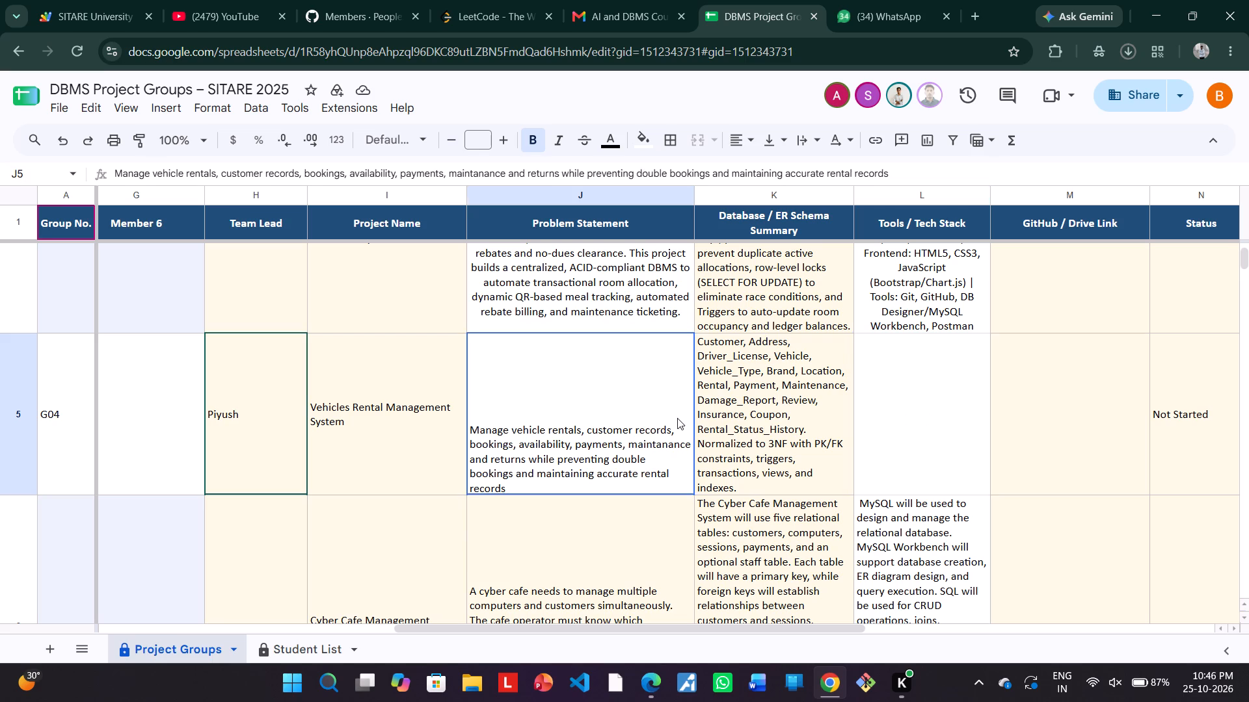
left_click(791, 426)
Open group G04's empty Tools / Tech Stack cell for editing.
double_click(909, 411)
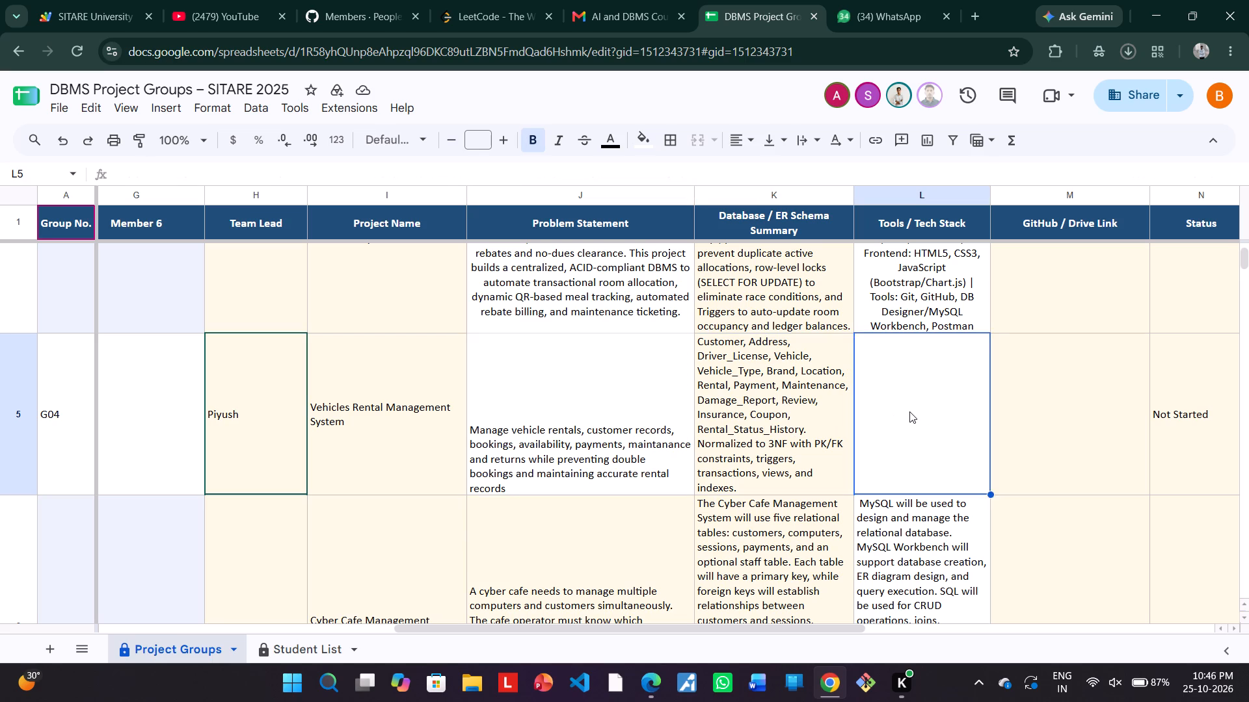
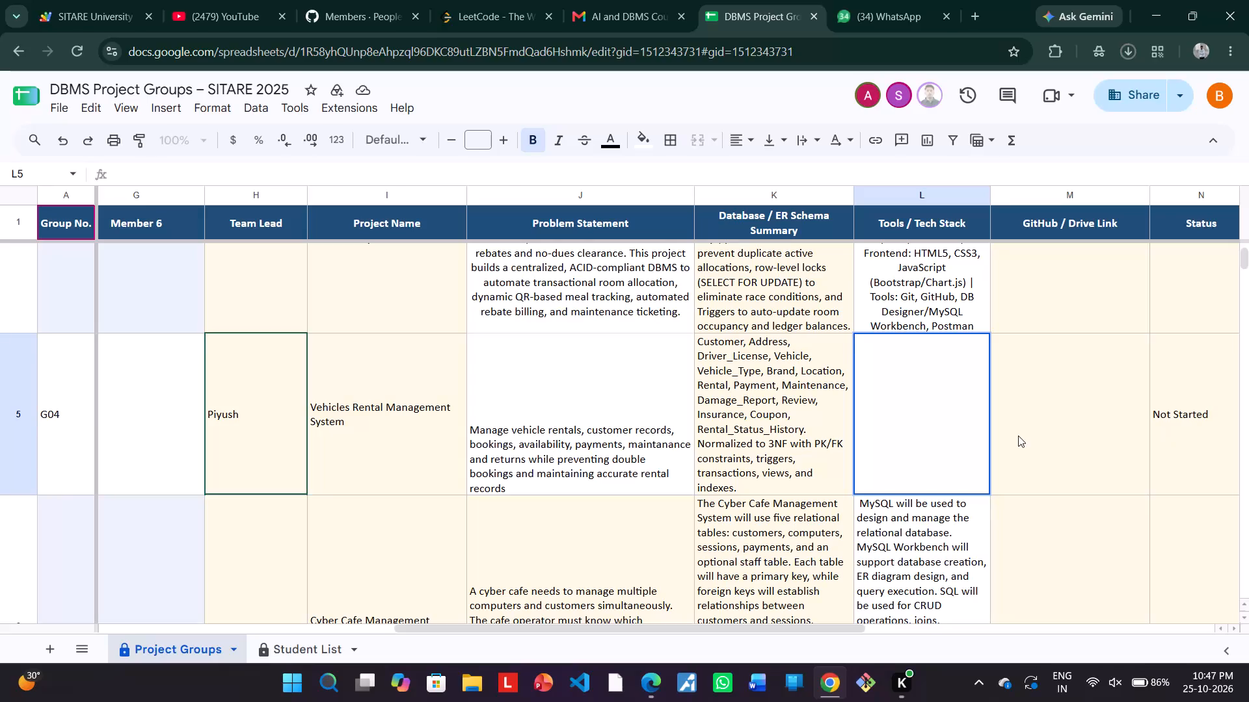
Paste "MySQL/PostgreSQL, Python Flask/FastAPI, HTML, CSS, JavaScript, Bootstrap, Git, GitHub, MySQL Workbench, Postman." into group G04's Tools / Tech Stack cell.
key("ctrl+v")
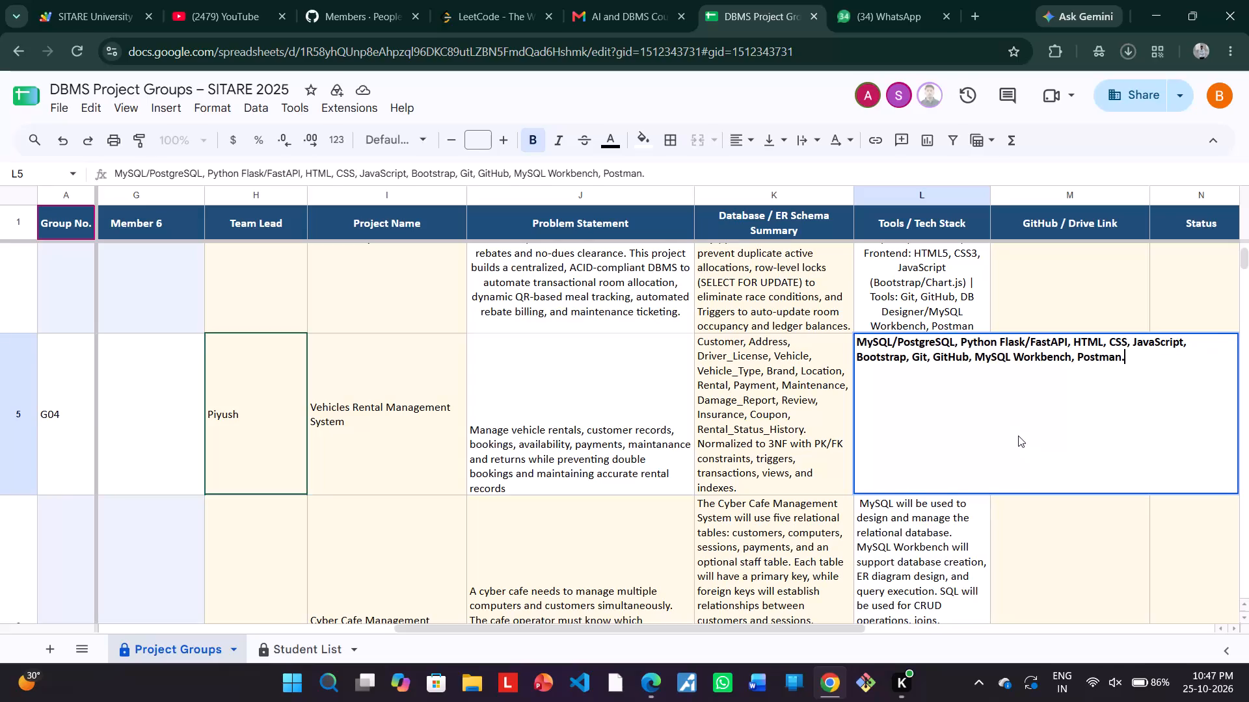
Remove the bold formatting from all of the pasted text in group G04's Tools / Tech Stack cell.
left_click(528, 146)
left_click_drag(1073, 379, 1087, 391)
key("ctrl+a")
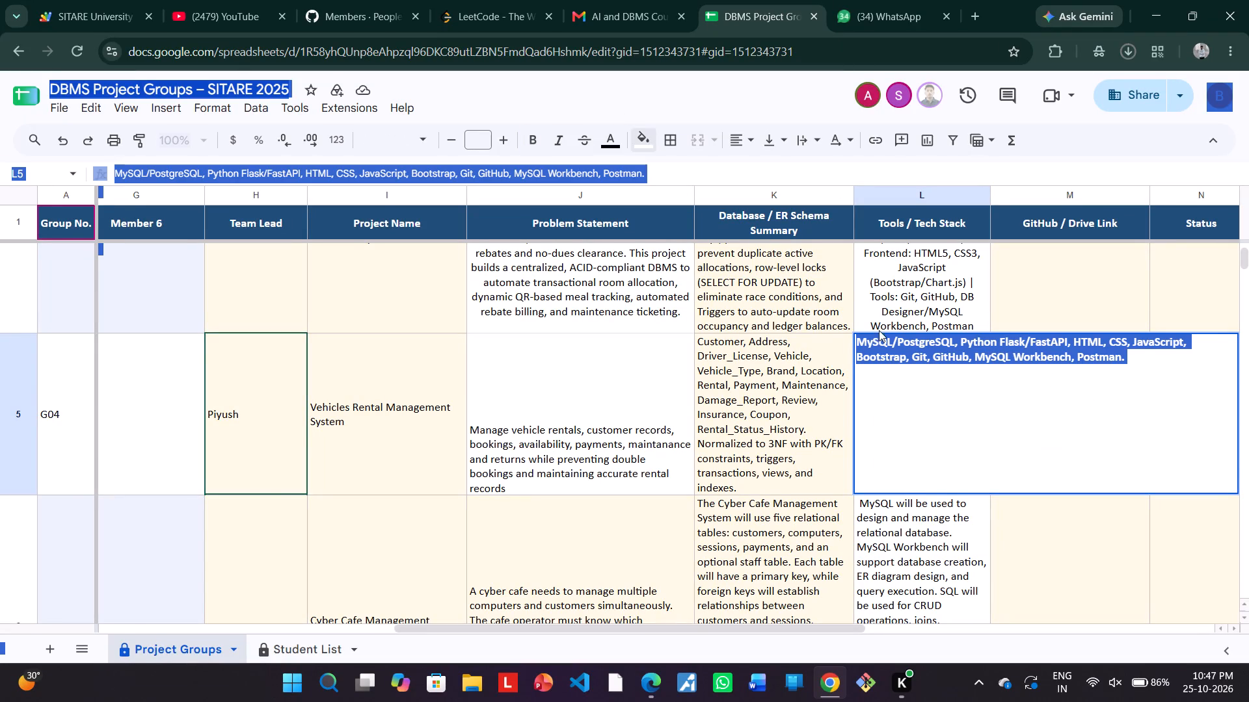
triple_click(956, 395)
left_click_drag(1159, 361, 855, 334)
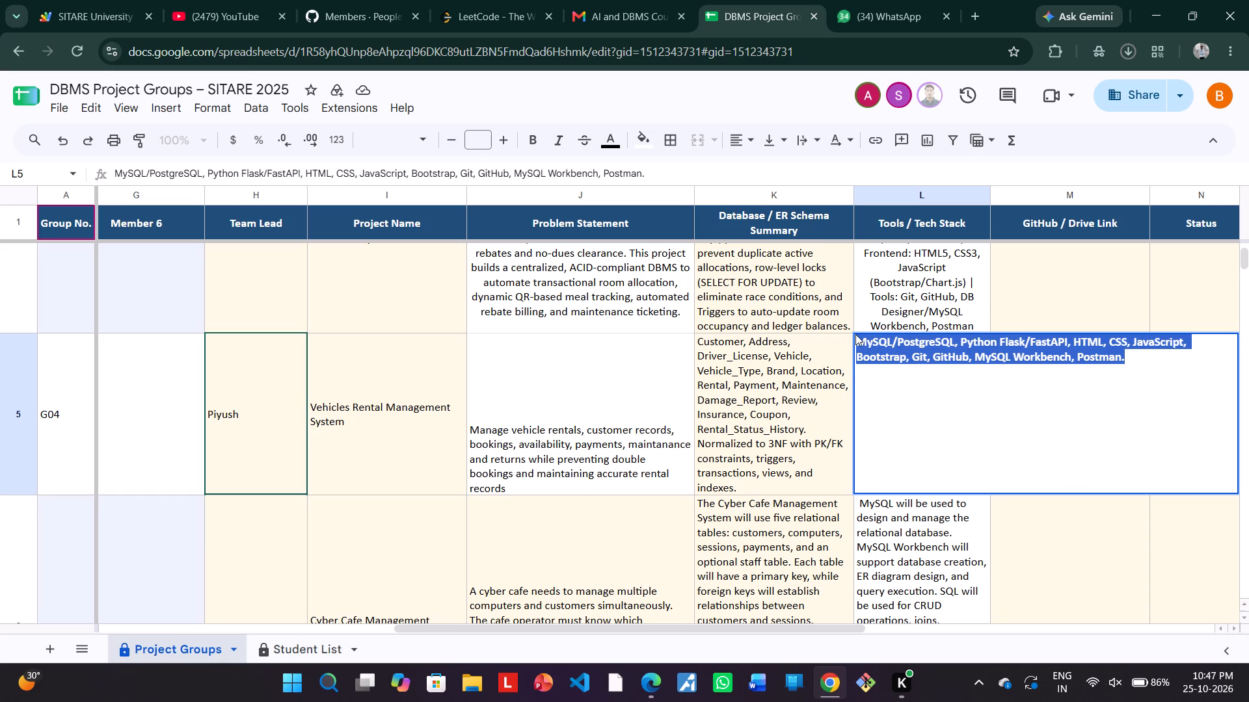
key("ctrl+b")
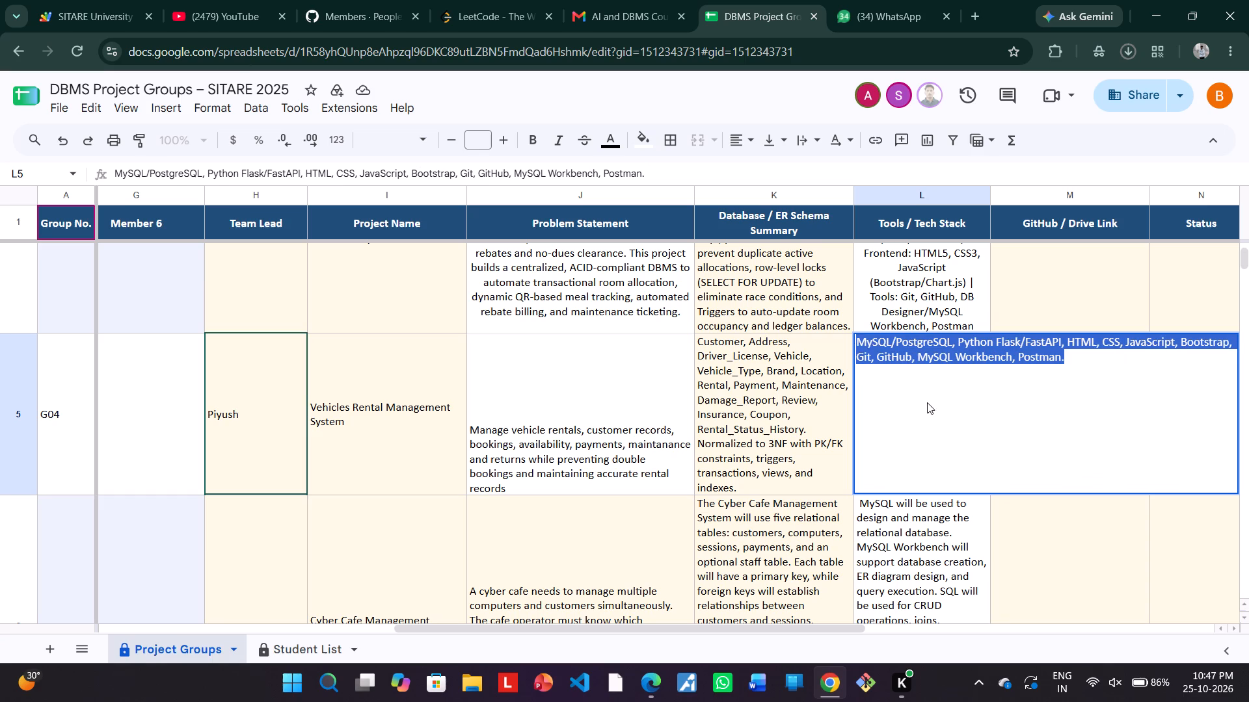
Delete "/PostgreSQL" from the tech stack text so that the database entry reads only MySQL.
left_click(927, 402)
left_click(950, 341)
key("BackSpace")
key("BackSpace")
key("BackSpace")
key("BackSpace")
key("BackSpace")
key("BackSpace")
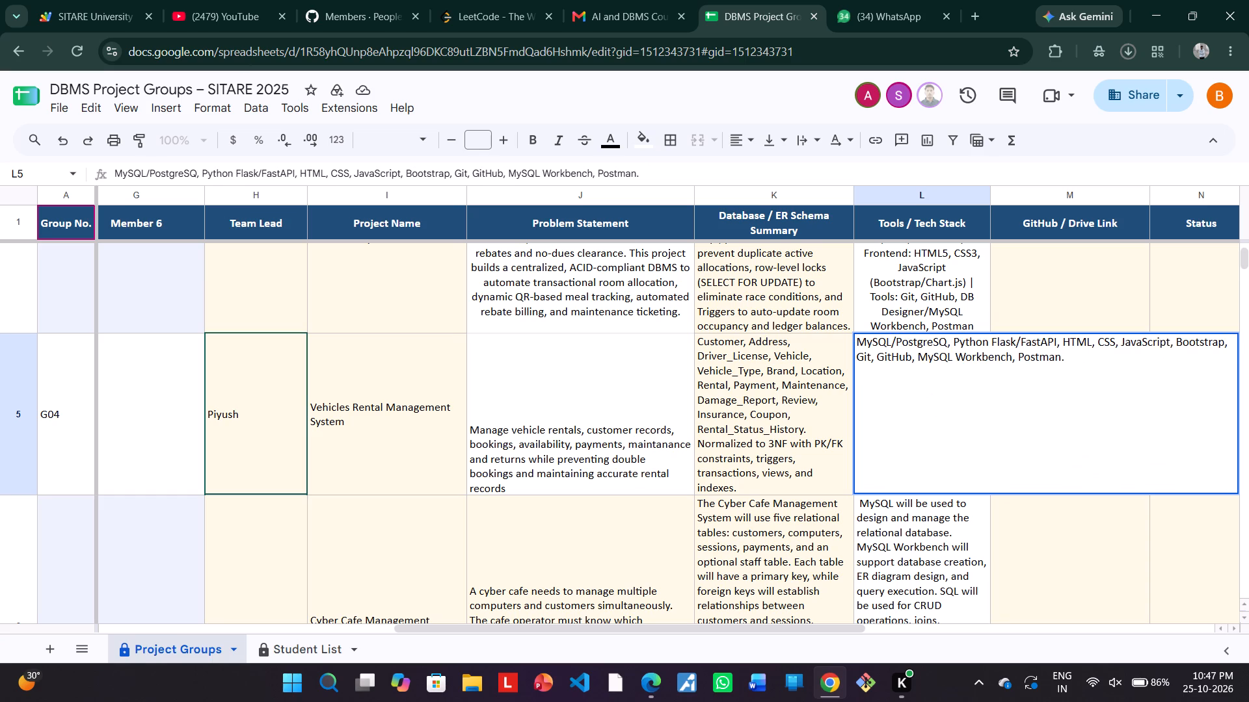
key("BackSpace")
key("BackSpace")
key("BackSpace")
key("BackSpace")
key("BackSpace")
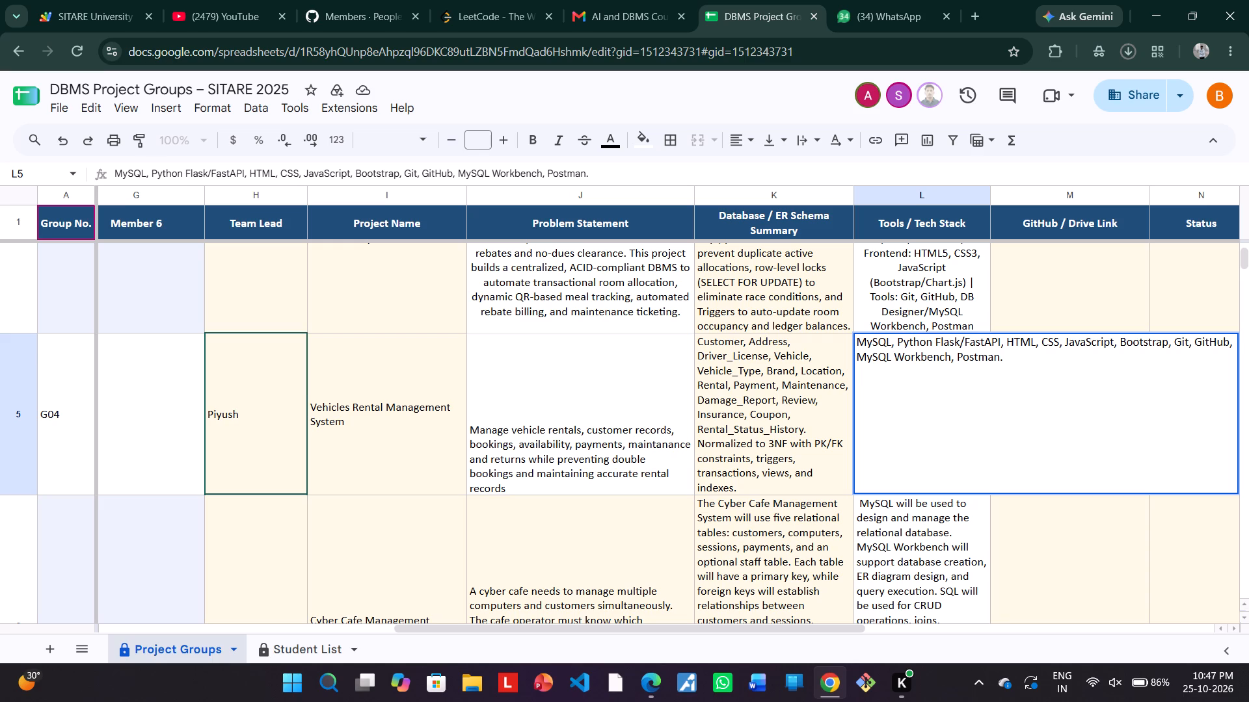
Delete "/FastAPI" from the tech stack text so that the backend entry reads only Python Flask.
key("Right")
key("Right")
key("Right")
key("Right")
key("Right")
key("Right")
key("Right")
key("Right")
key("Right")
key("Right")
key("Right")
key("Right")
key("Right")
key("Right")
key("Right")
key("Right")
key("Right")
key("Right")
key("Right")
key("Right")
key("Right")
key("BackSpace")
key("BackSpace")
key("BackSpace")
key("BackSpace")
key("BackSpace")
key("BackSpace")
key("BackSpace")
key("BackSpace")
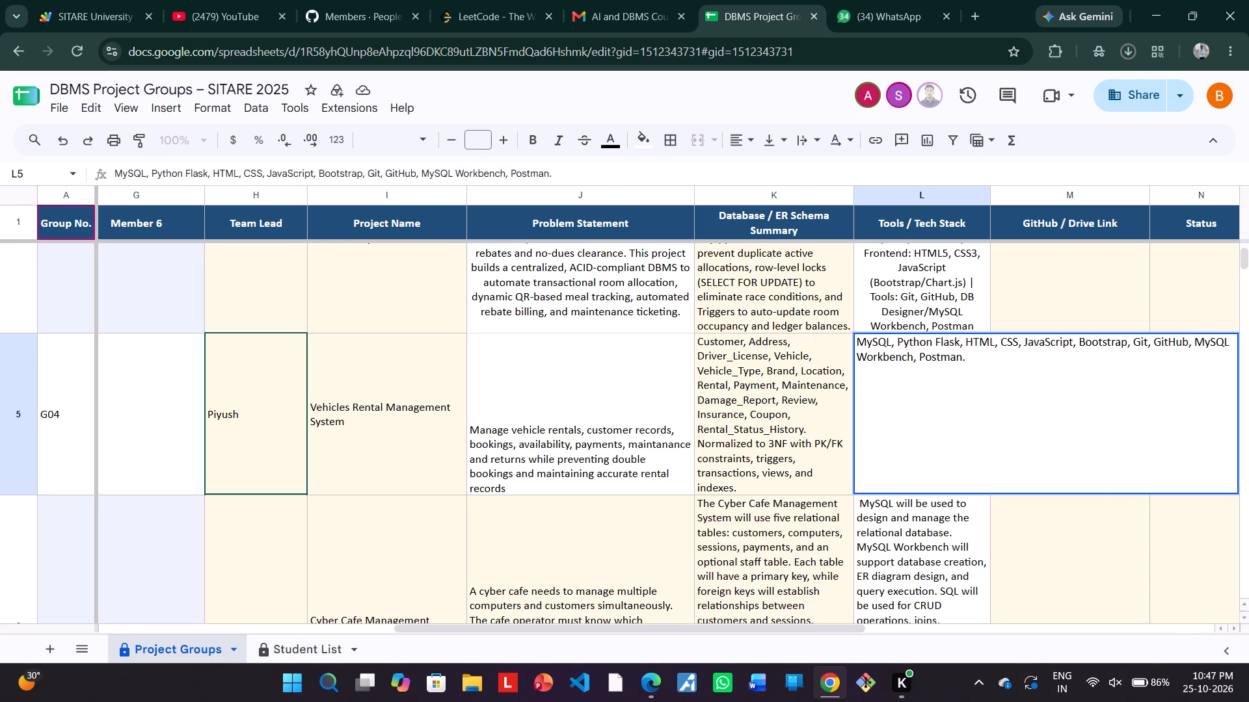
Delete MySQL Workbench and Postman from the end of the tech stack text, leaving GitHub as the last entry.
key("Right")
key("Right")
key("Right")
key("Right")
key("Right")
key("Right")
key("Right")
key("Right")
key("Right")
key("Right")
key("Right")
key("Right")
key("Right")
key("Right")
key("Right")
key("Right")
key("Right")
key("Right")
key("Right")
key("Right")
key("Right")
key("Right")
key("Right")
key("Right")
key("Right")
key("Right")
key("Right")
key("Right")
key("Right")
key("Right")
key("Right")
key("Right")
key("Right")
key("Right")
key("Right")
key("Right")
key("Right")
key("Right")
key("Right")
key("Right")
key("Right")
key("Right")
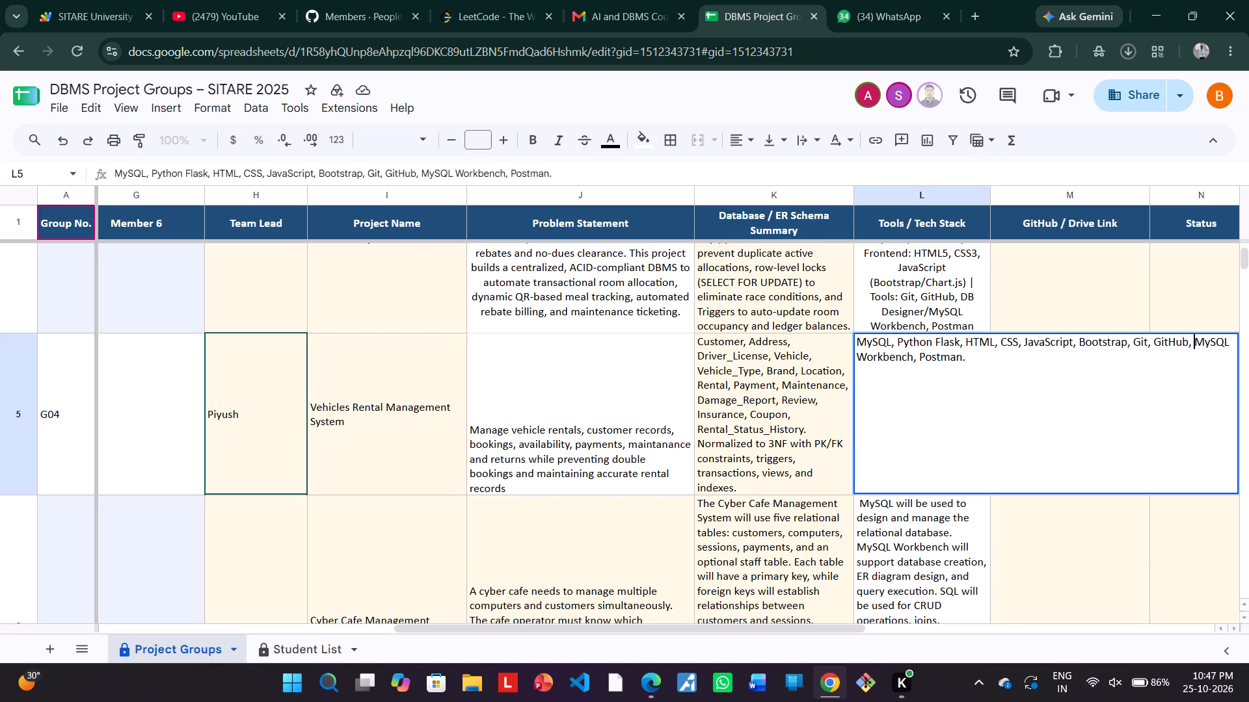
key("Right")
key("Right")
key("Right")
key("Right")
key("Right")
key("Right")
key("Right")
key("Right")
key("Right")
key("Right")
key("Right")
key("Right")
key("Right")
key("Right")
key("Right")
key("Right")
key("Right")
key("Right")
key("Right")
key("Right")
key("Right")
key("Right")
key("Right")
key("Right")
key("Right")
key("BackSpace")
key("BackSpace")
key("BackSpace")
key("BackSpace")
key("BackSpace")
key("BackSpace")
key("BackSpace")
key("BackSpace")
key("BackSpace")
key("BackSpace")
key("BackSpace")
key("BackSpace")
key("BackSpace")
key("BackSpace")
key("BackSpace")
key("BackSpace")
key("BackSpace")
key("BackSpace")
key("BackSpace")
key("BackSpace")
type("ub")
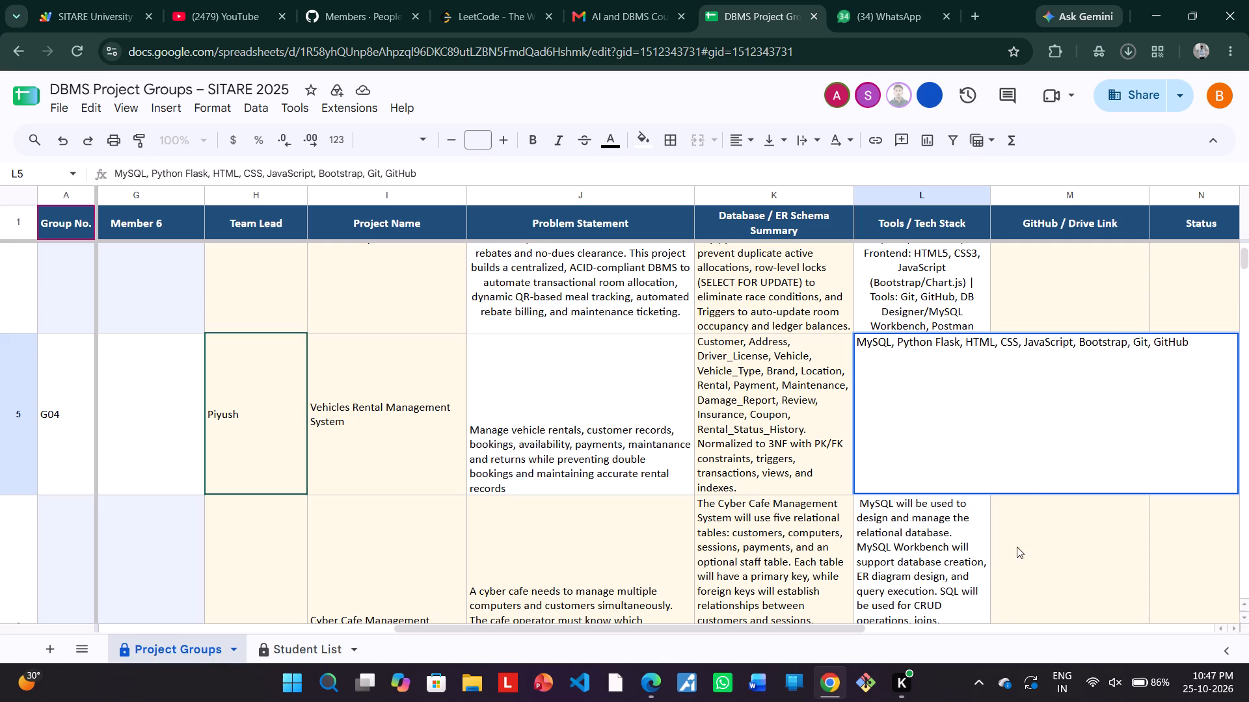
Delete Git and GitHub from the tech stack text, so that the list ends at Bootstrap.
key("BackSpace")
key("BackSpace")
key("BackSpace")
key("BackSpace")
key("BackSpace")
key("BackSpace")
key("BackSpace")
key("BackSpace")
key("BackSpace")
key("BackSpace")
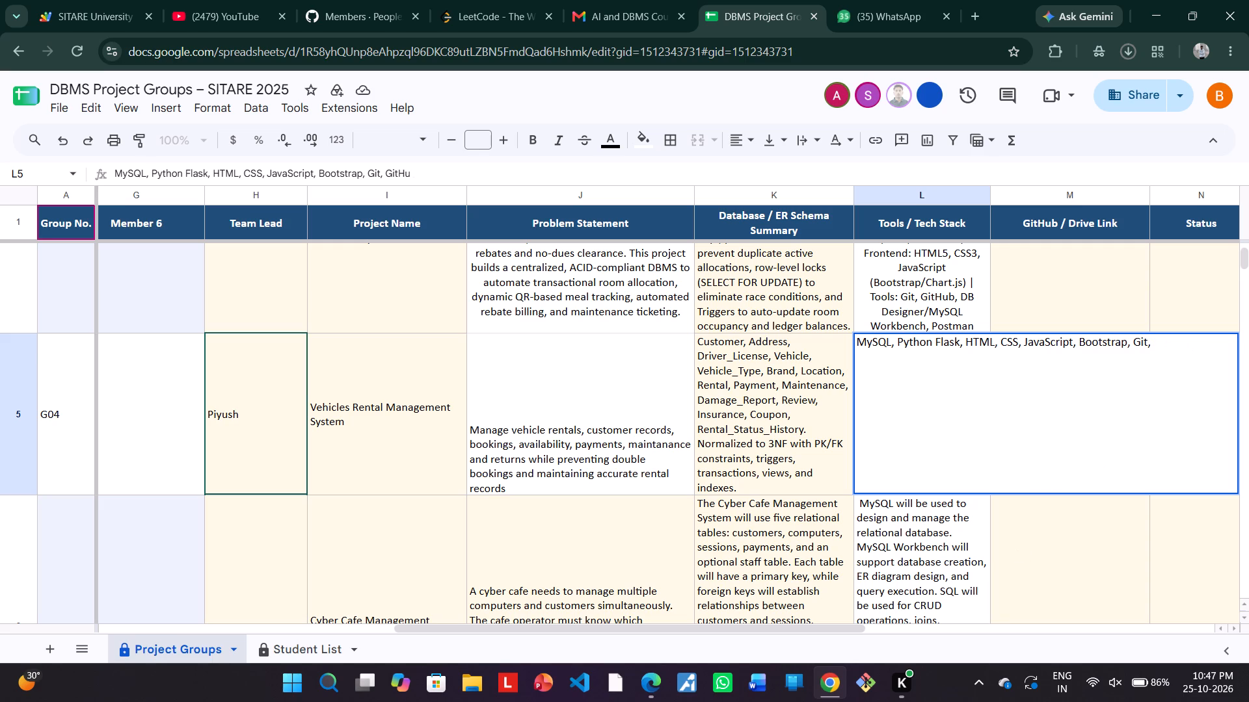
key("BackSpace")
key("BackSpace")
key("BackSpace")
Insert "/FastAPI" directly after Python Flask in G04's tech stack text, so that the backend entry reads Python Flask/FastAPI.
key("Left")
key("Left")
key("Left")
key("Left")
key("Left")
key("Left")
key("Left")
key("Left")
key("Left")
key("Left")
key("Left")
key("Left")
key("Left")
key("Left")
key("Left")
key("Left")
key("Left")
key("Left")
key("Left")
key("Left")
key("Left")
key("slash")
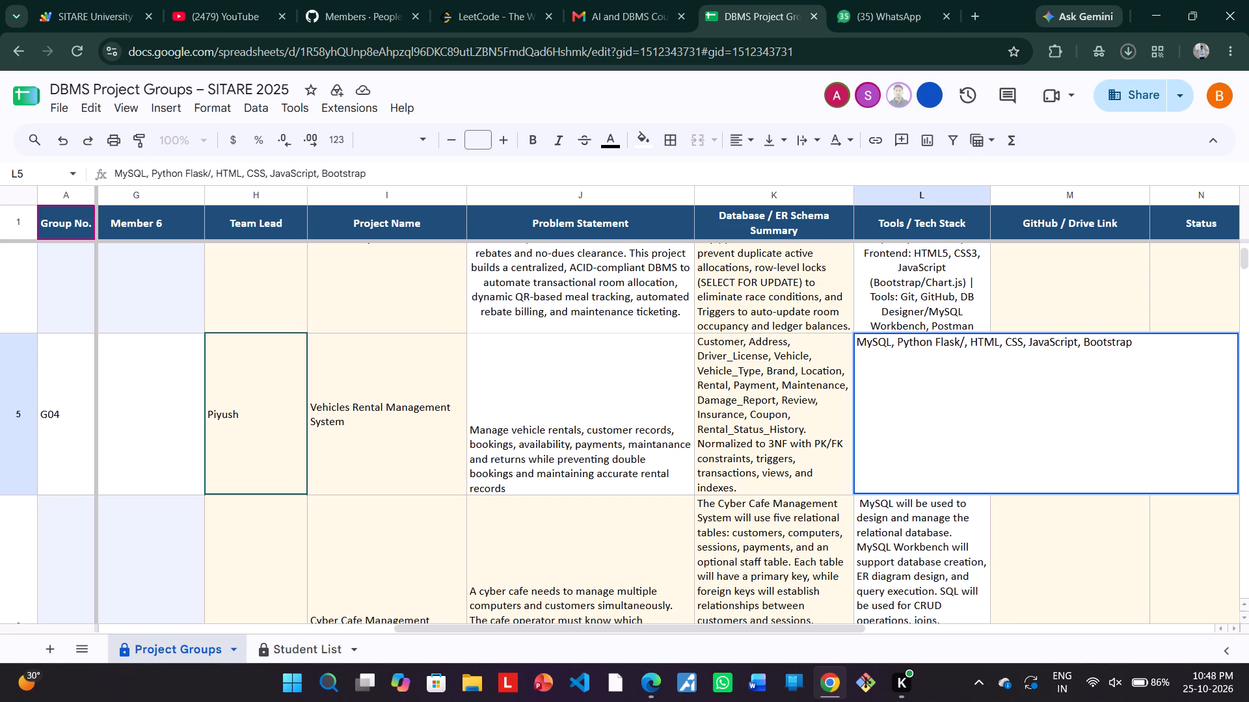
type("fas")
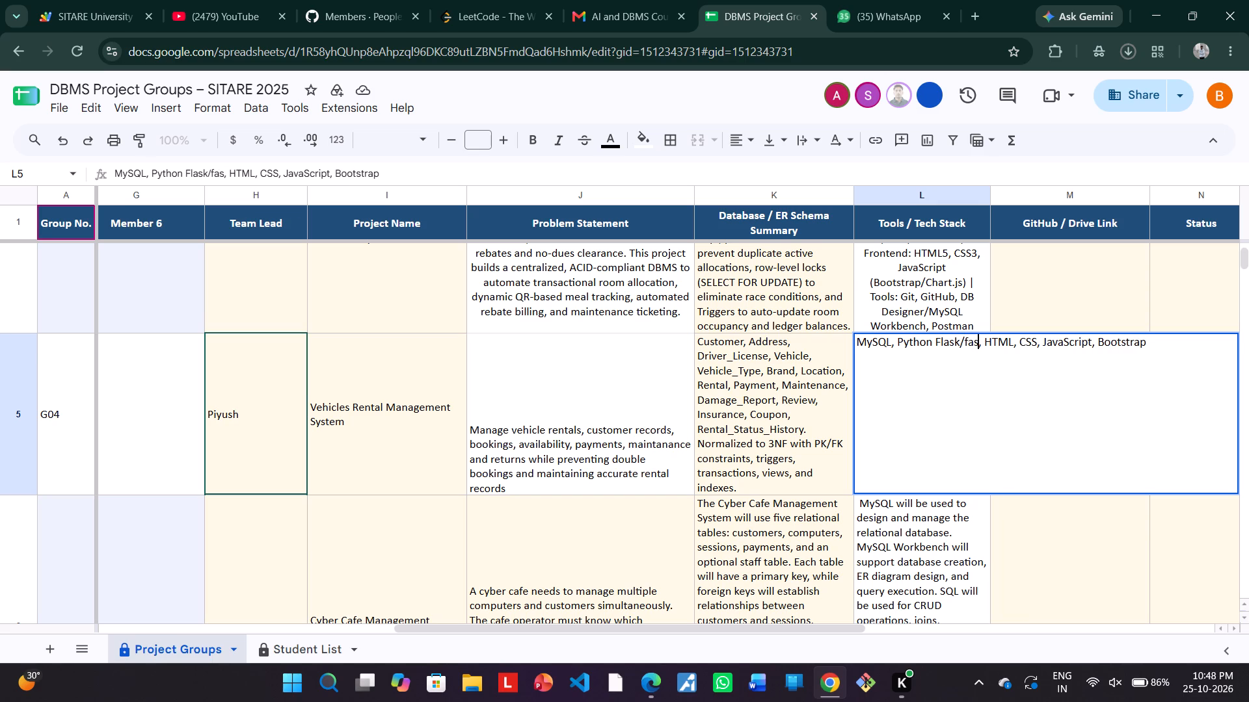
key("BackSpace")
key("BackSpace")
key("BackSpace")
type("FAs")
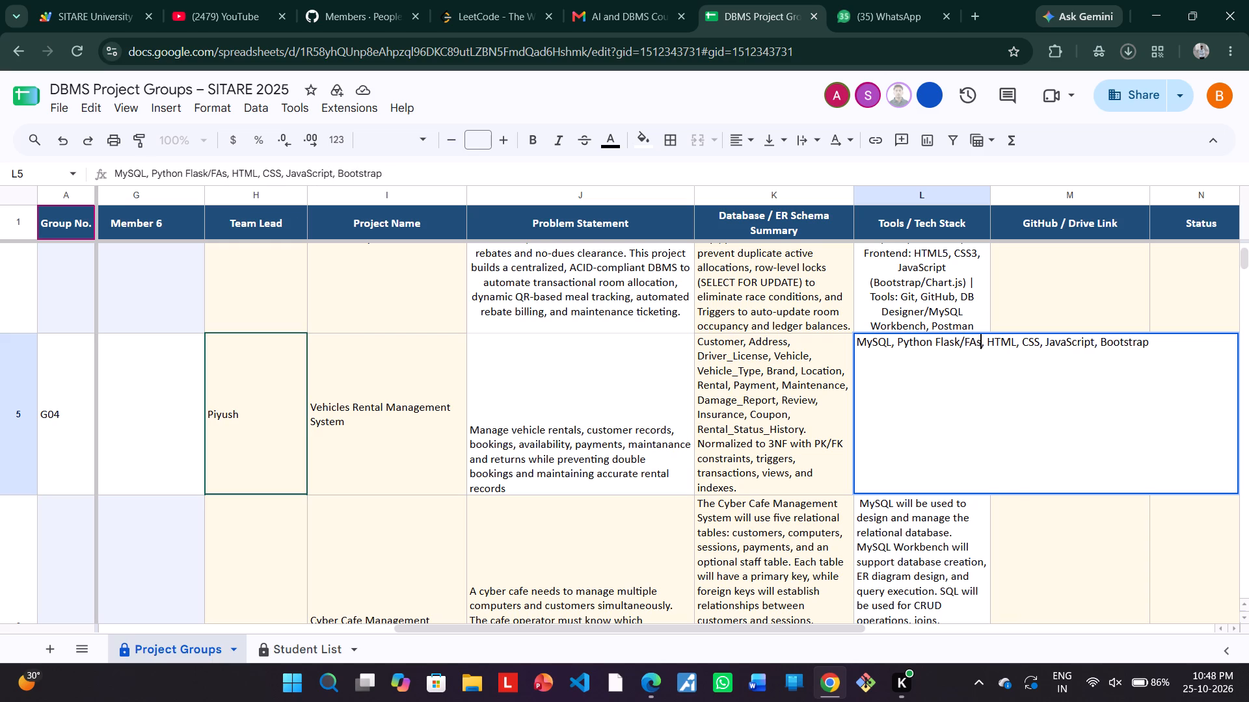
key("BackSpace")
key("BackSpace")
type("as")
type("tAPI")
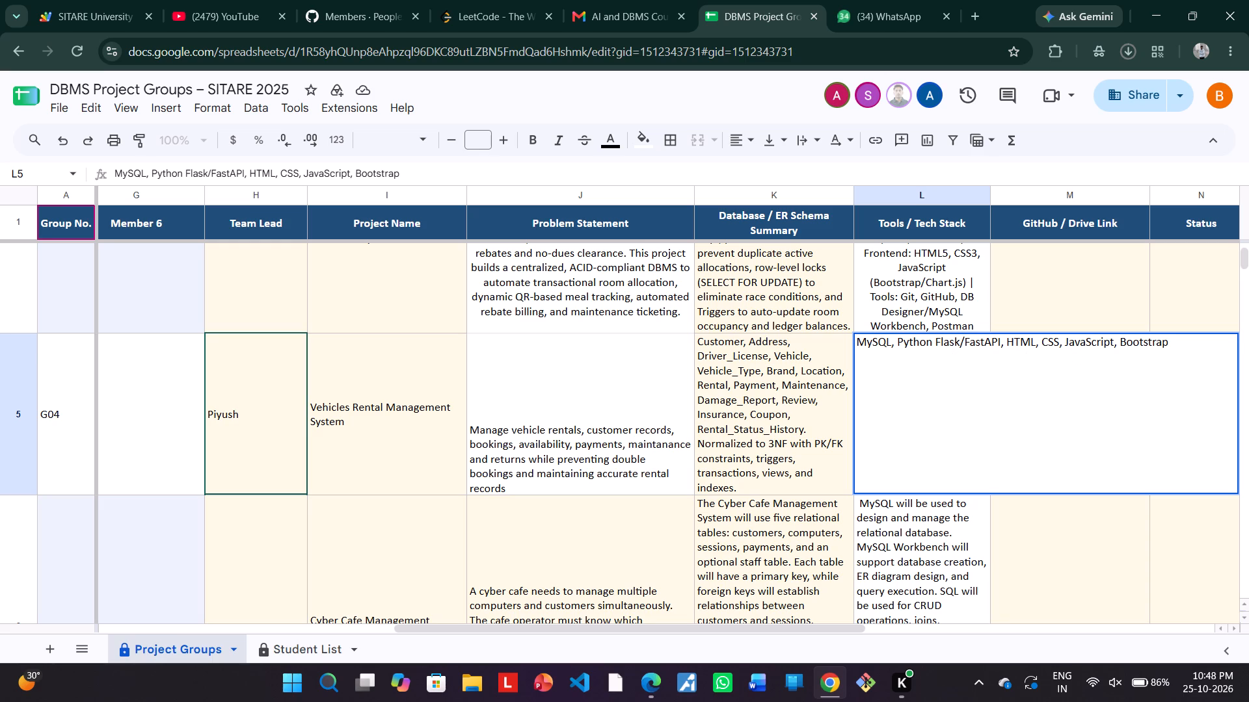
left_click(1175, 345)
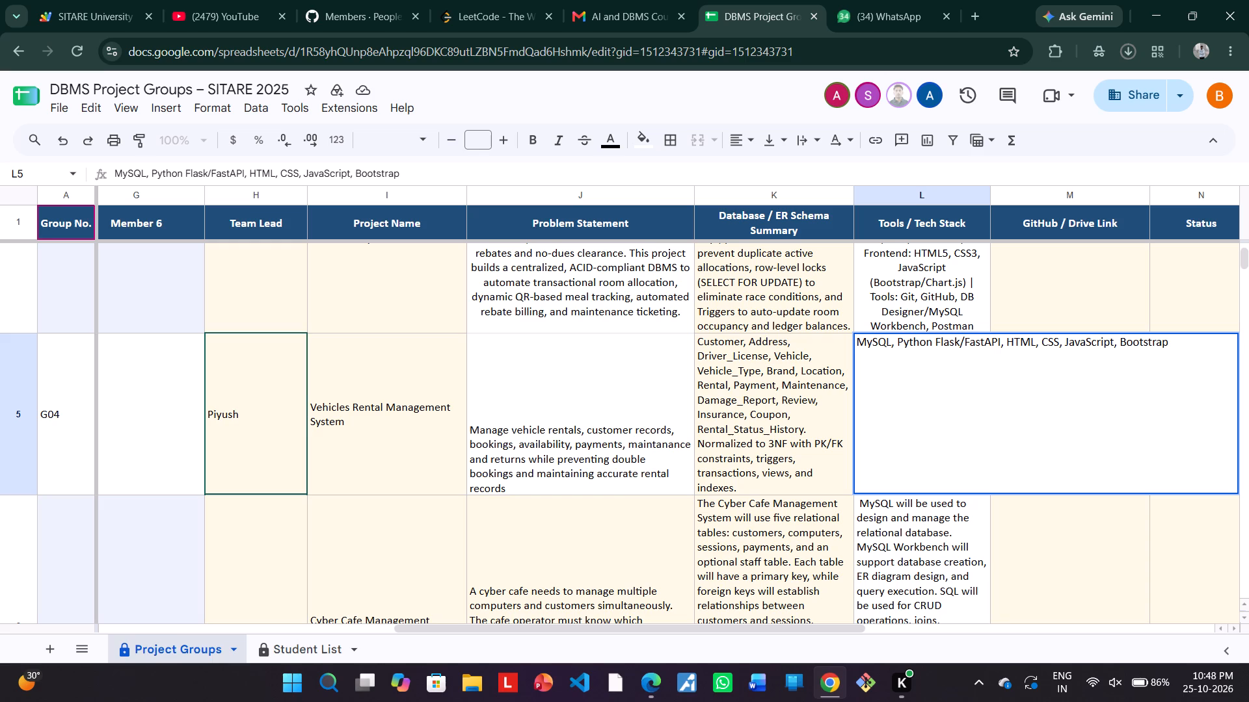
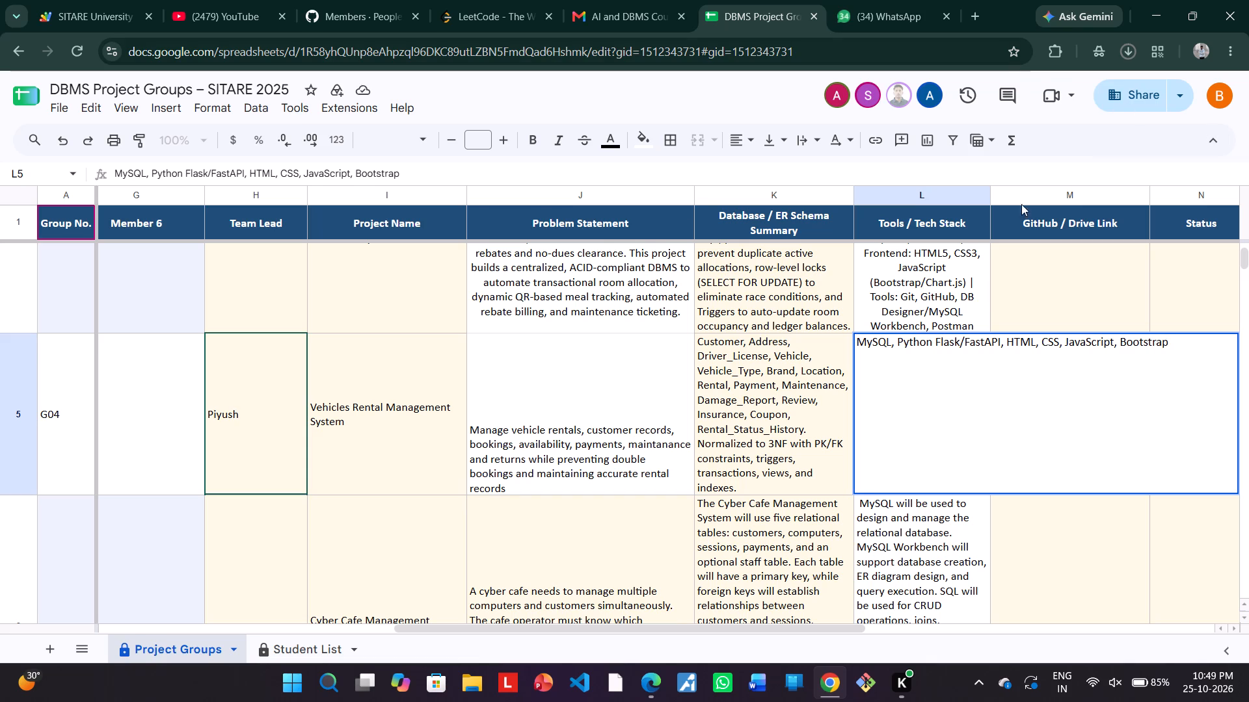
Commit G04's tech stack text and wrap it within its Tools / Tech Stack cell.
scroll(924, 270, "up", 1)
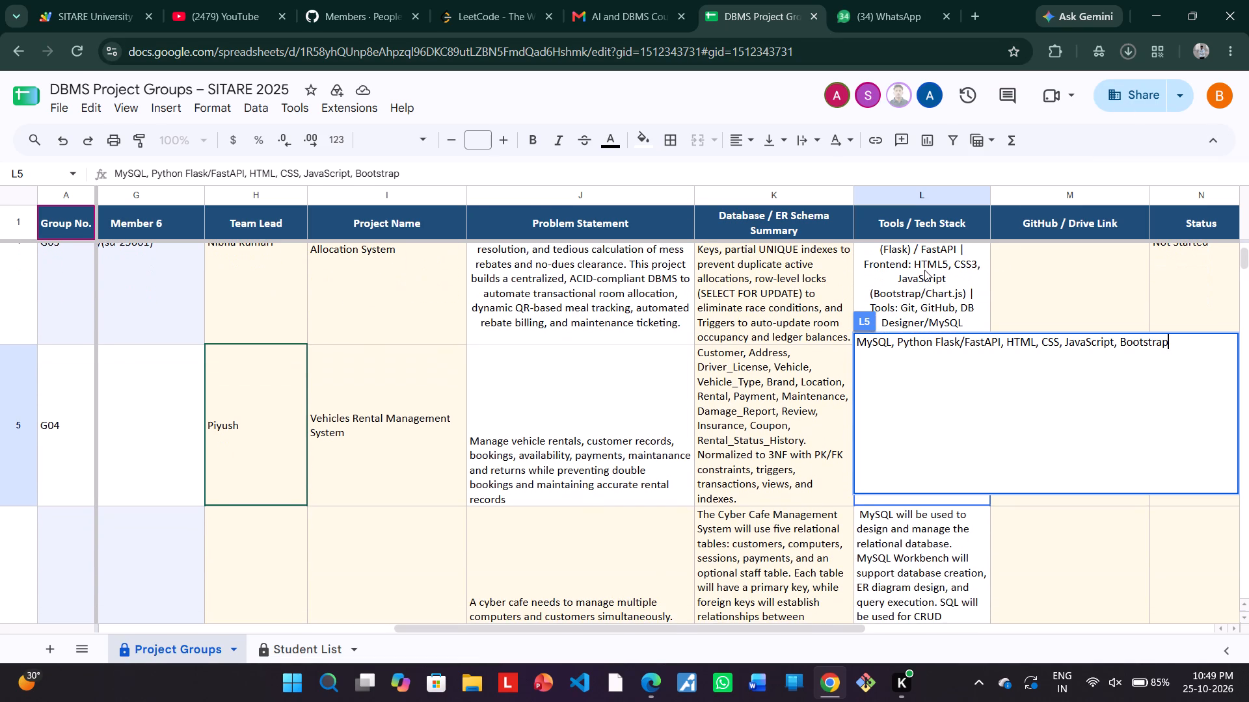
left_click(1015, 288)
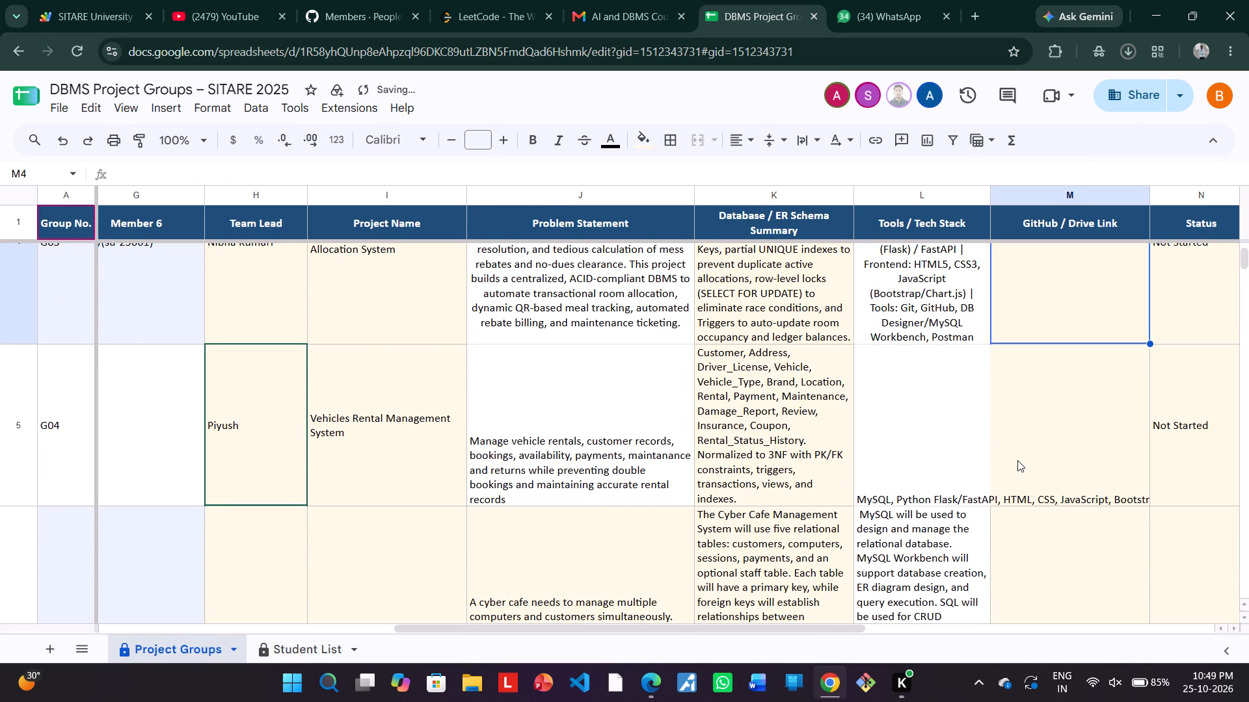
left_click(1017, 461)
double_click(948, 474)
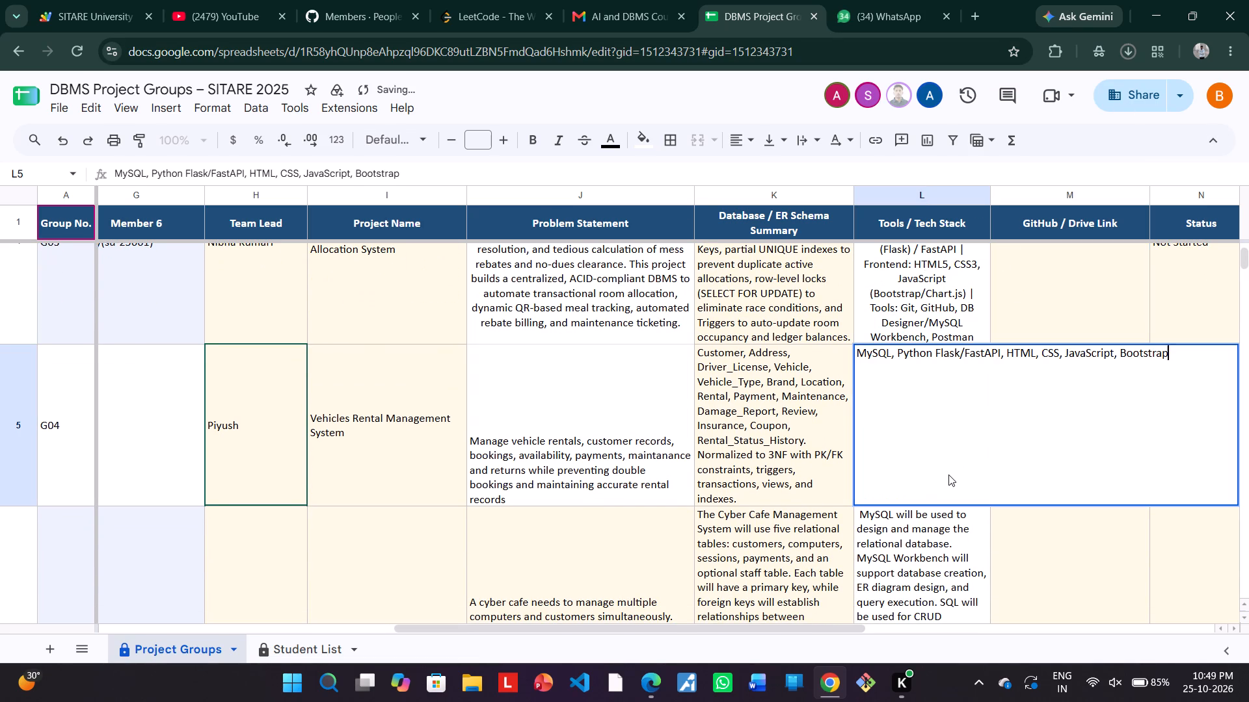
left_click(797, 145)
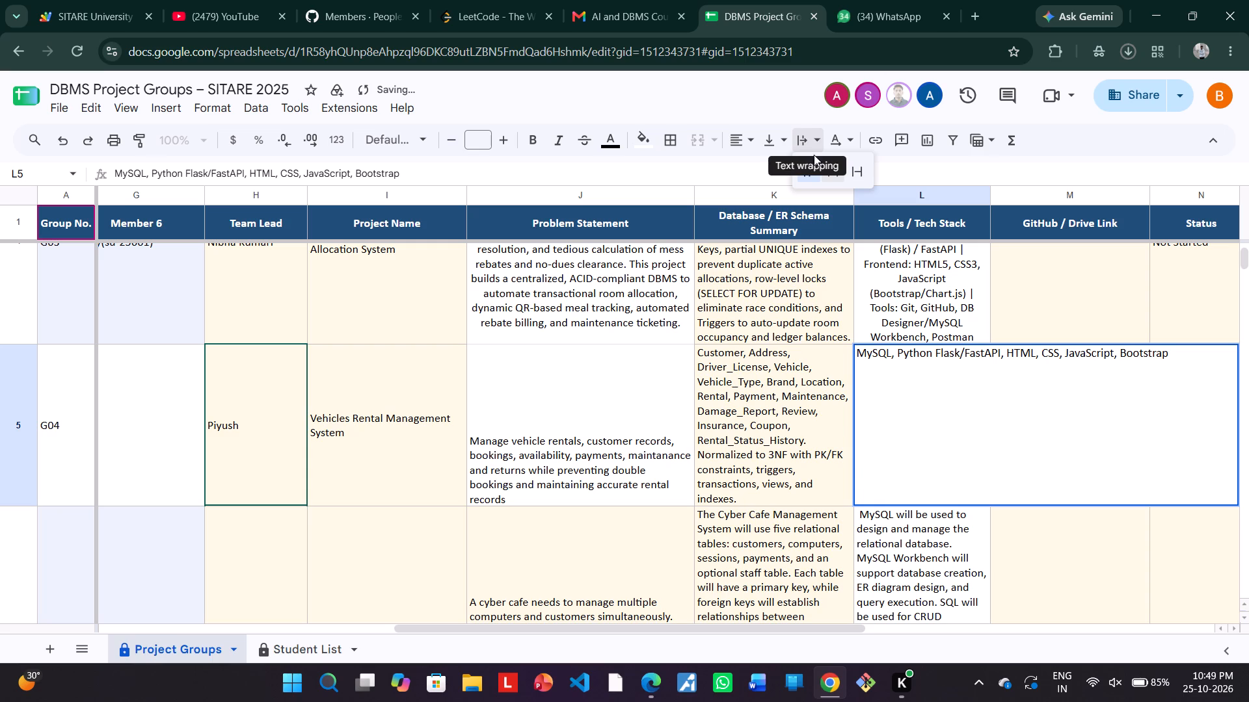
left_click(828, 172)
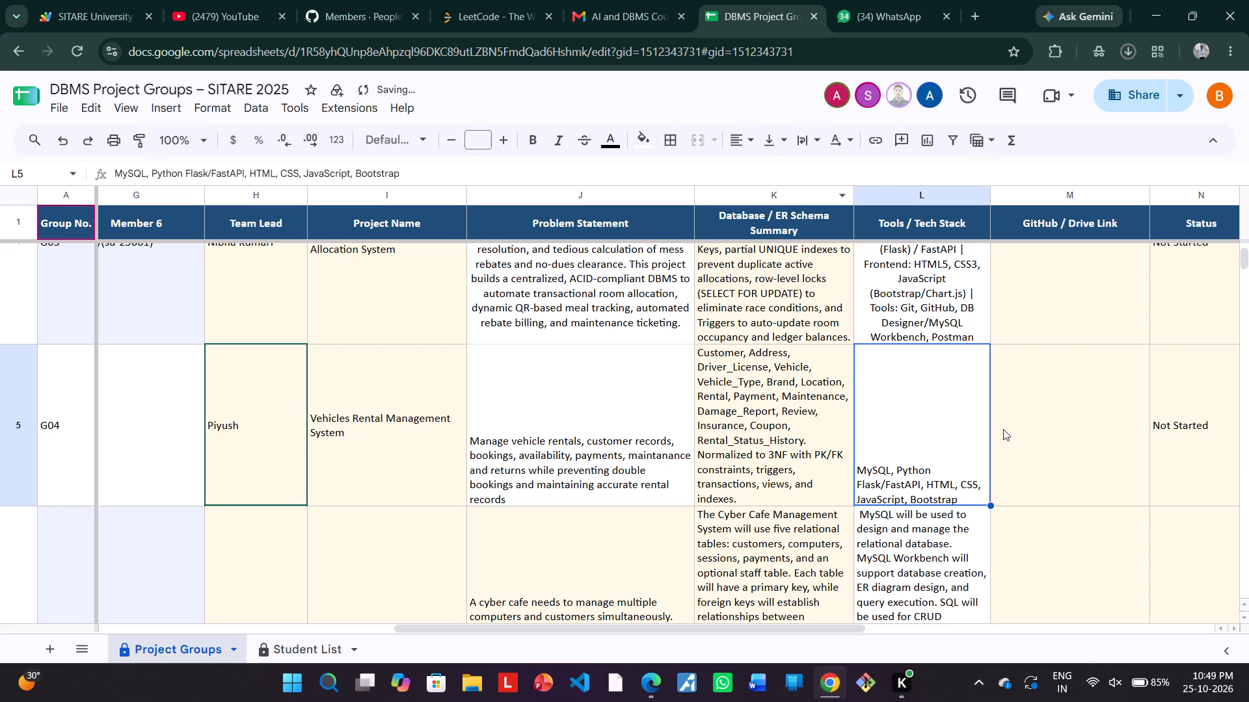
left_click(1003, 429)
double_click(913, 475)
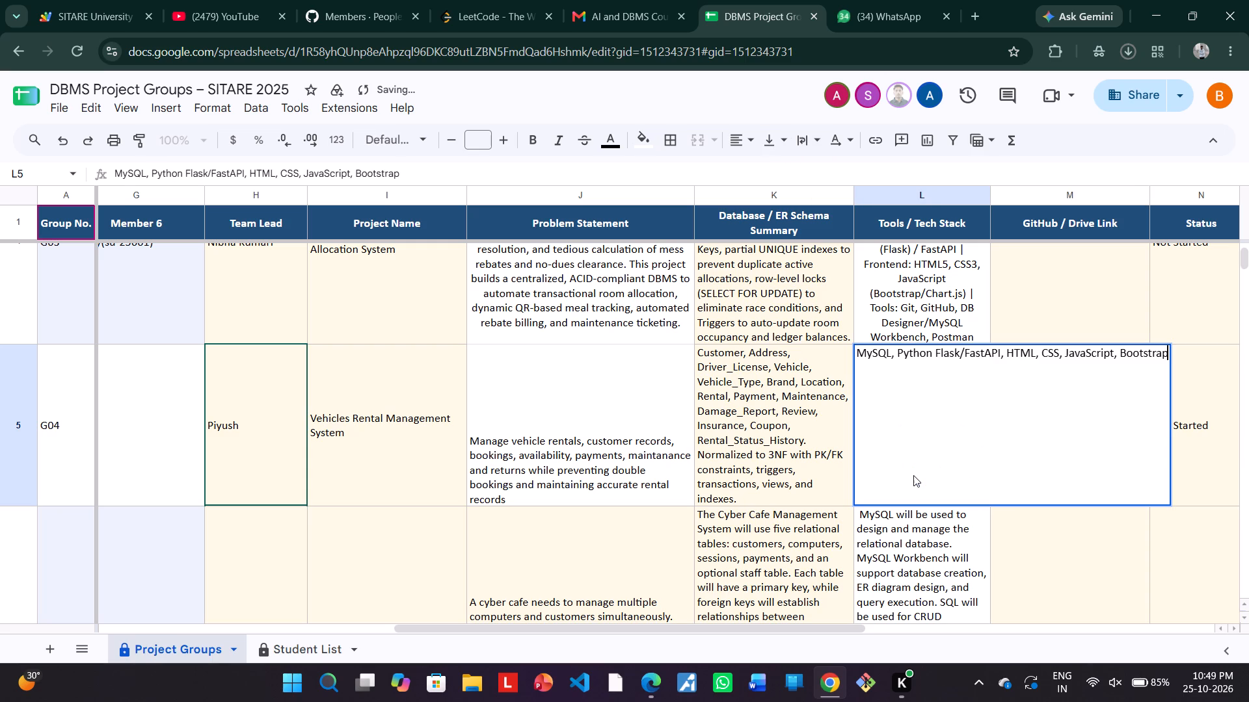
left_click(1195, 356)
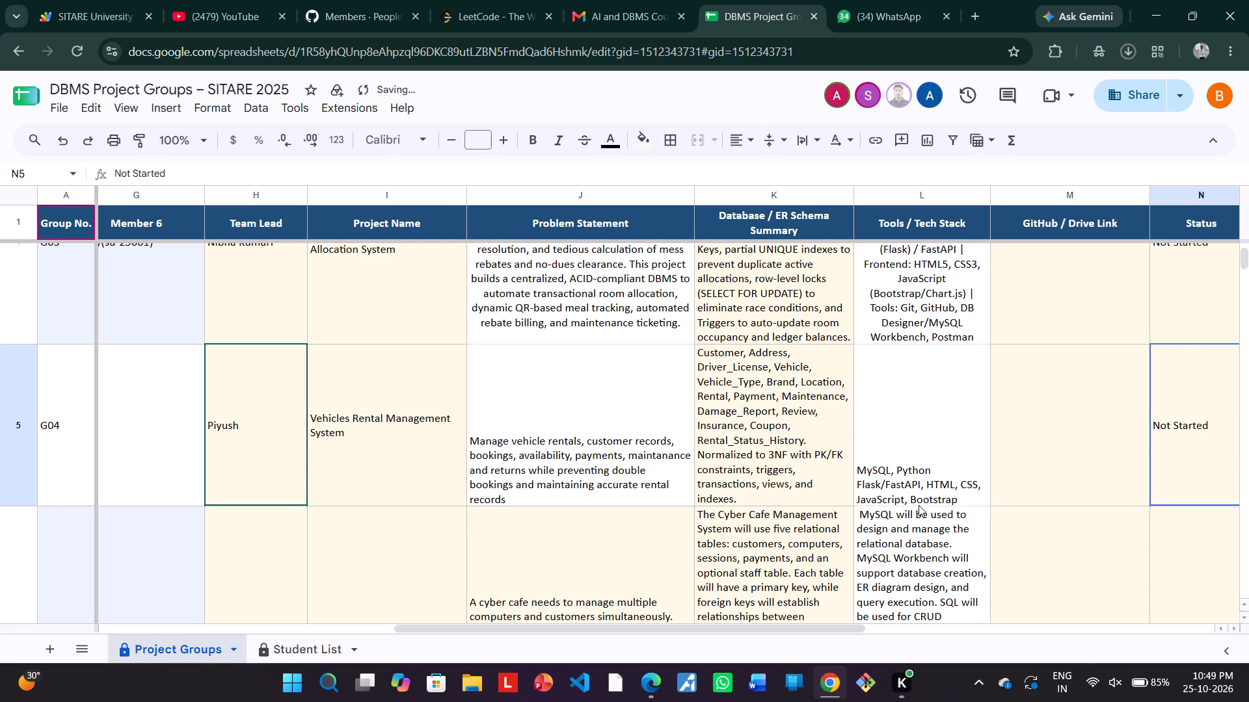
Set the vertical alignment of G04's Tools / Tech Stack cell to Middle.
left_click(884, 410)
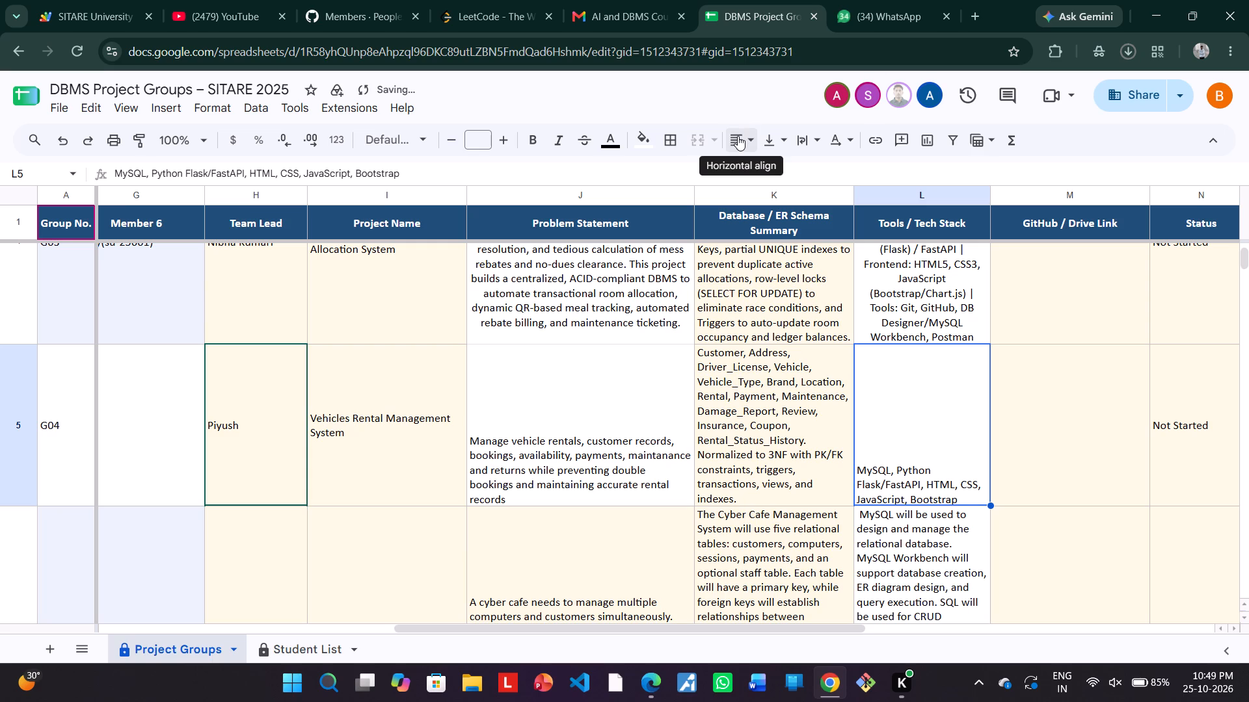
left_click(782, 141)
left_click(798, 169)
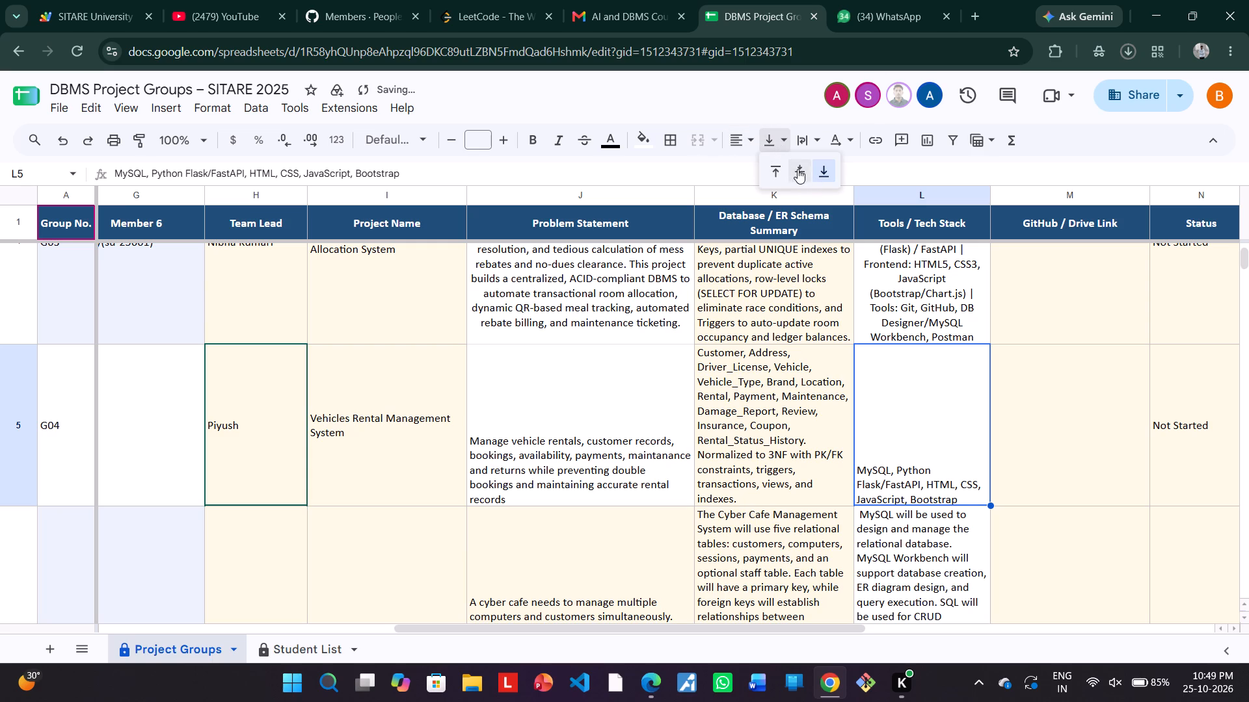
left_click(1053, 395)
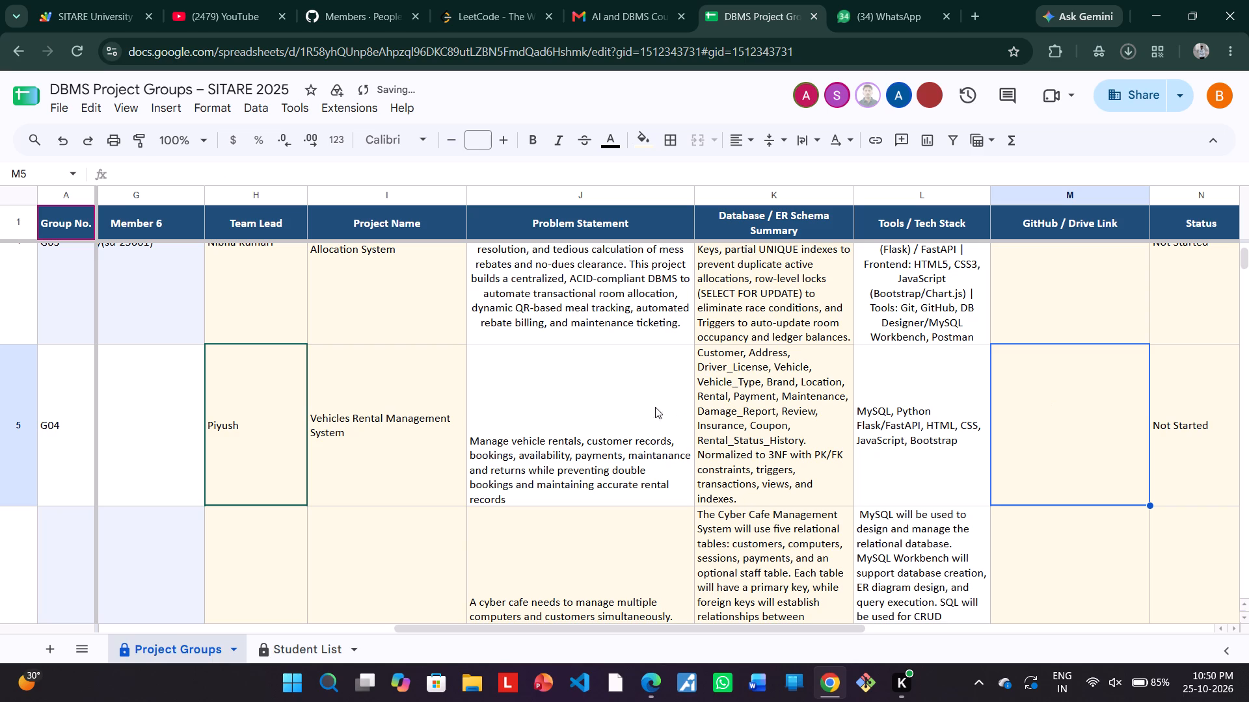
Set the vertical alignment of G04's Problem Statement cell to Middle.
left_click(553, 443)
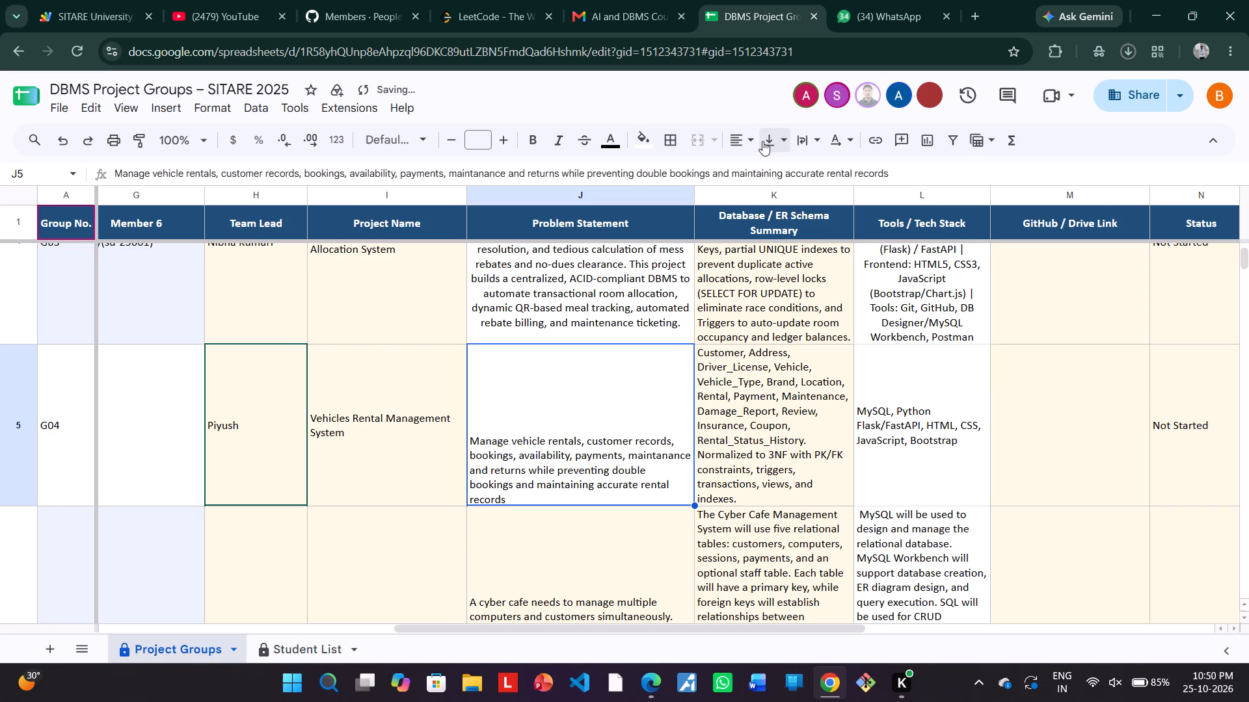
left_click(762, 141)
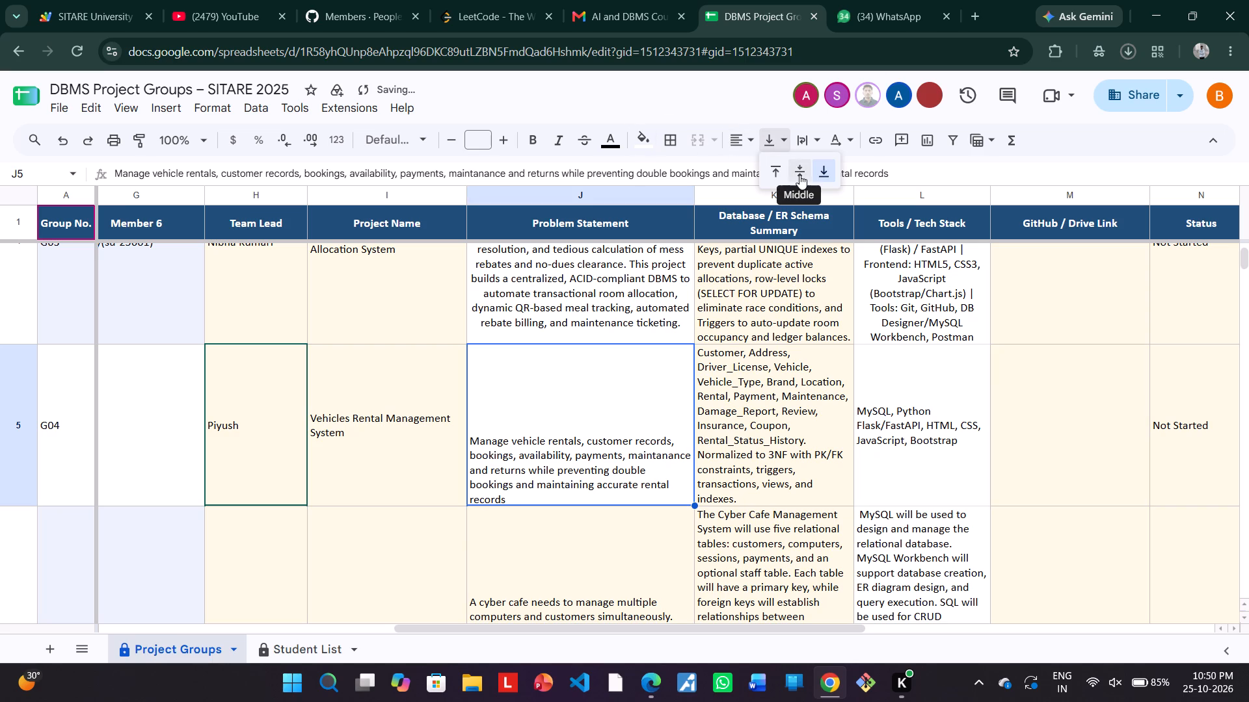
left_click(799, 175)
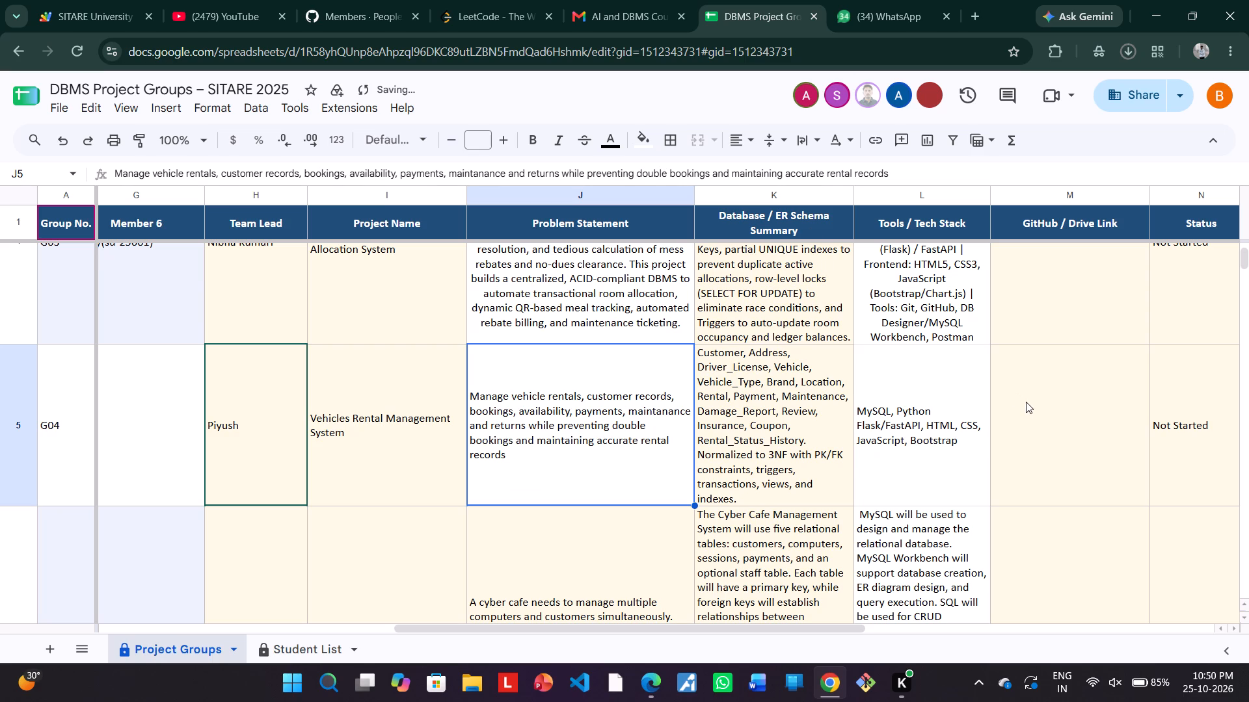
left_click(1027, 405)
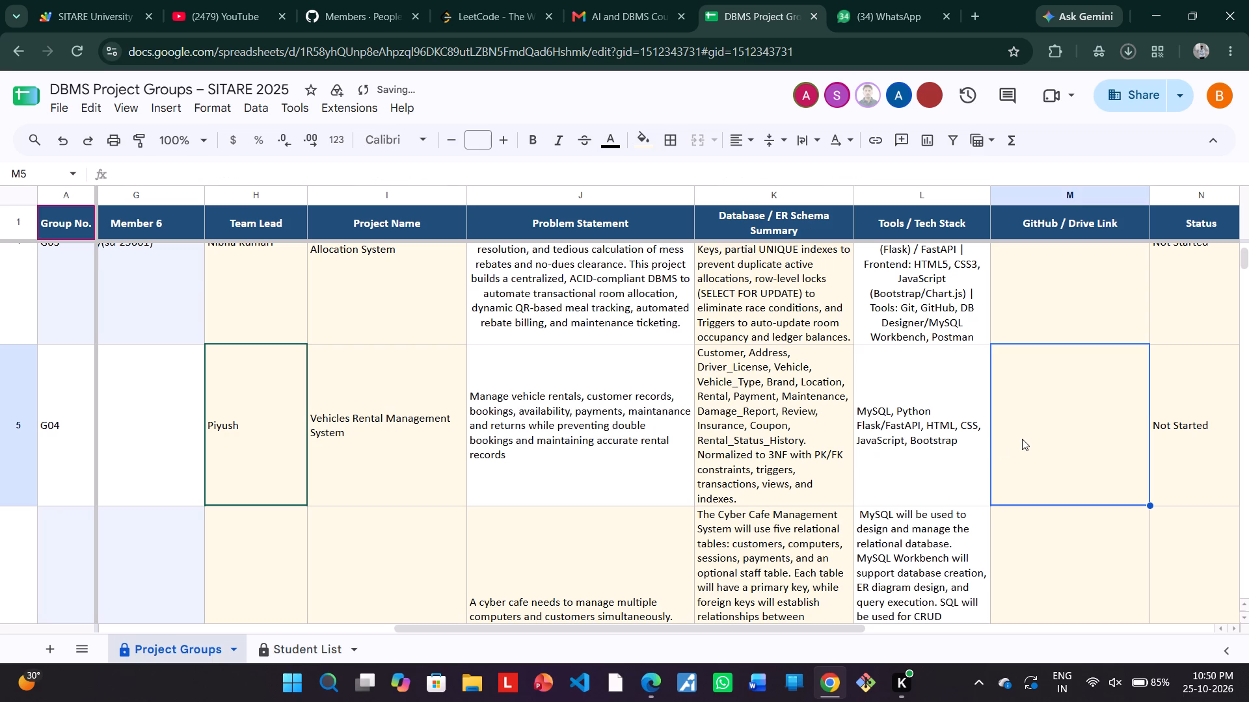
Review the other groups' rows and G04's full row, from the member columns to Tools / Tech Stack.
scroll(1022, 439, "up", 1)
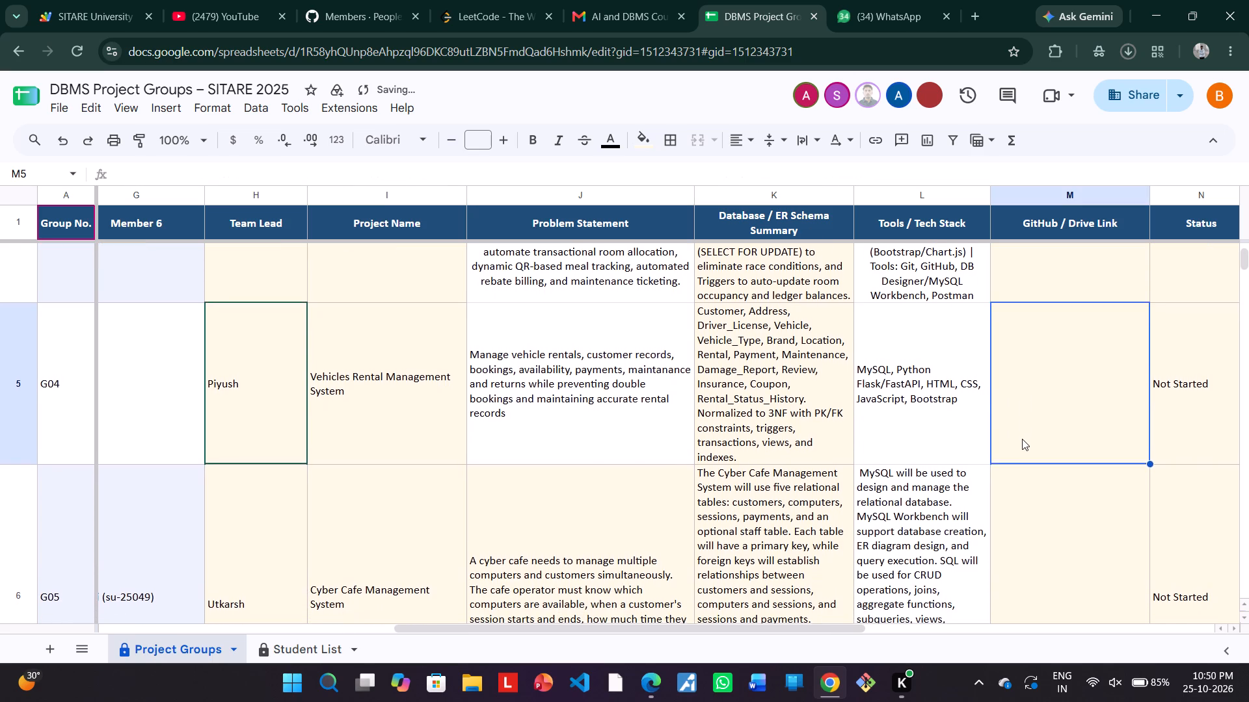
scroll(1022, 439, "up", 1)
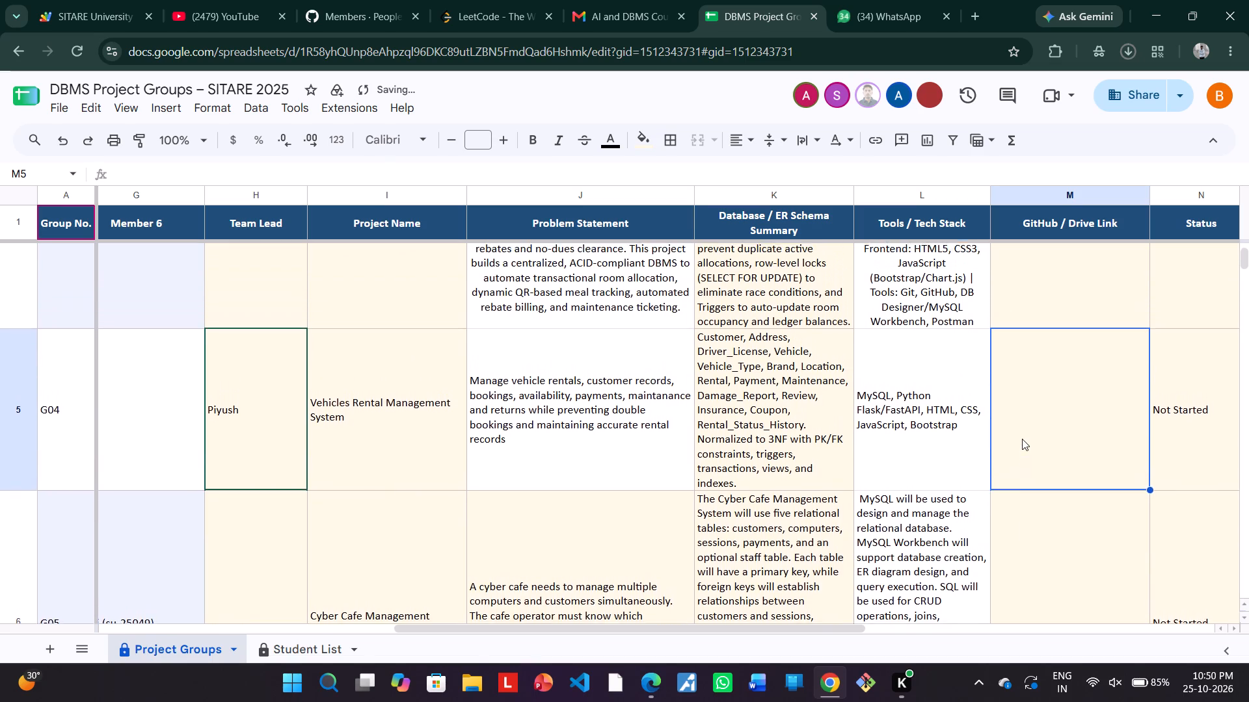
scroll(1022, 439, "up", 1)
scroll(1022, 439, "down", 2)
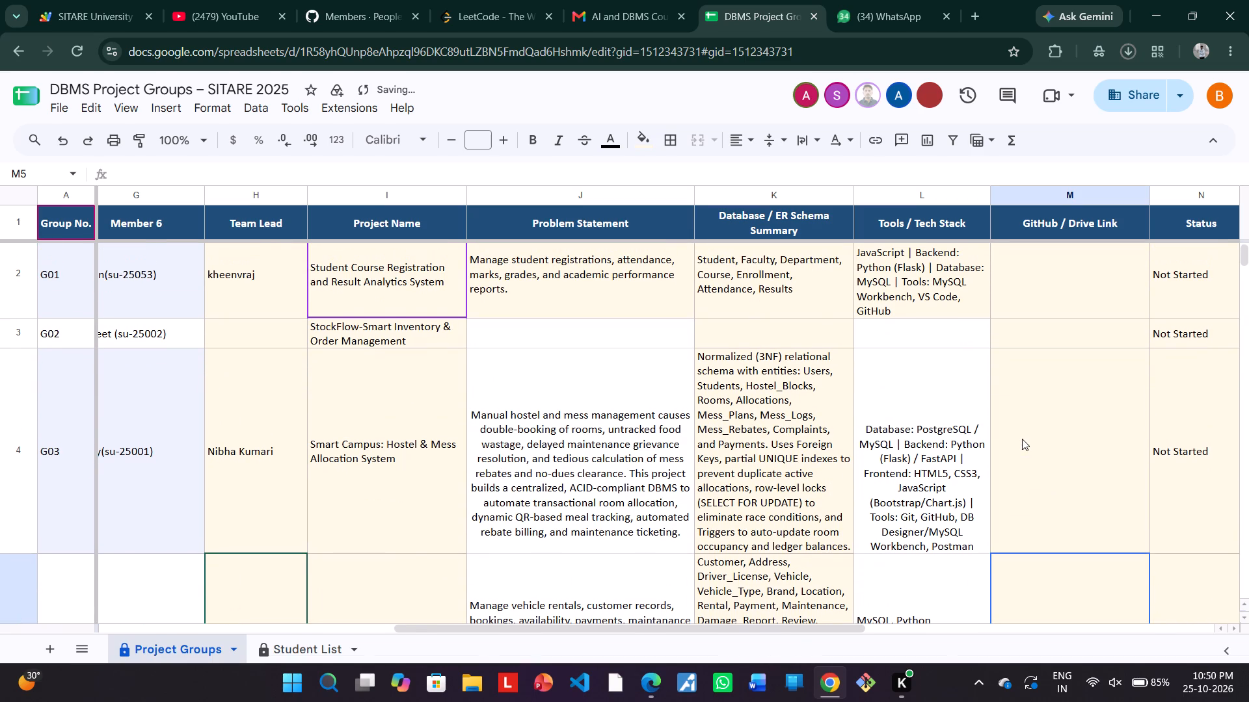
scroll(1022, 439, "down", 9)
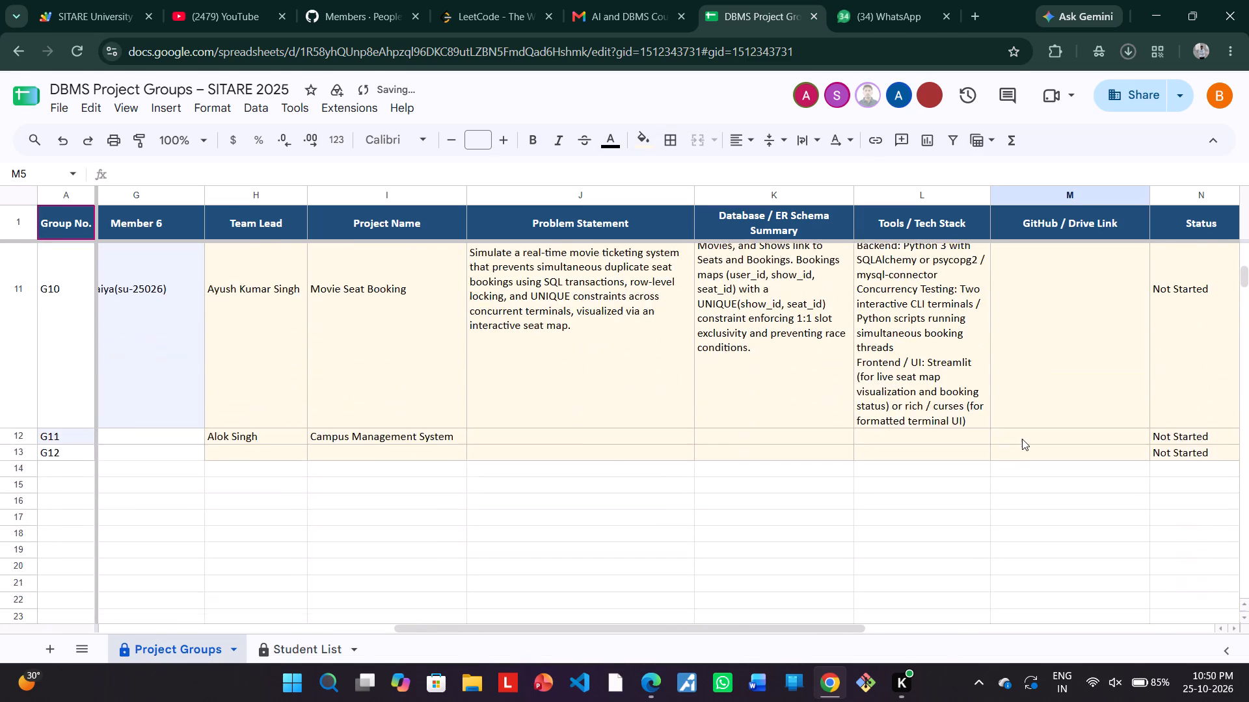
scroll(1022, 439, "up", 9)
scroll(1022, 439, "down", 1)
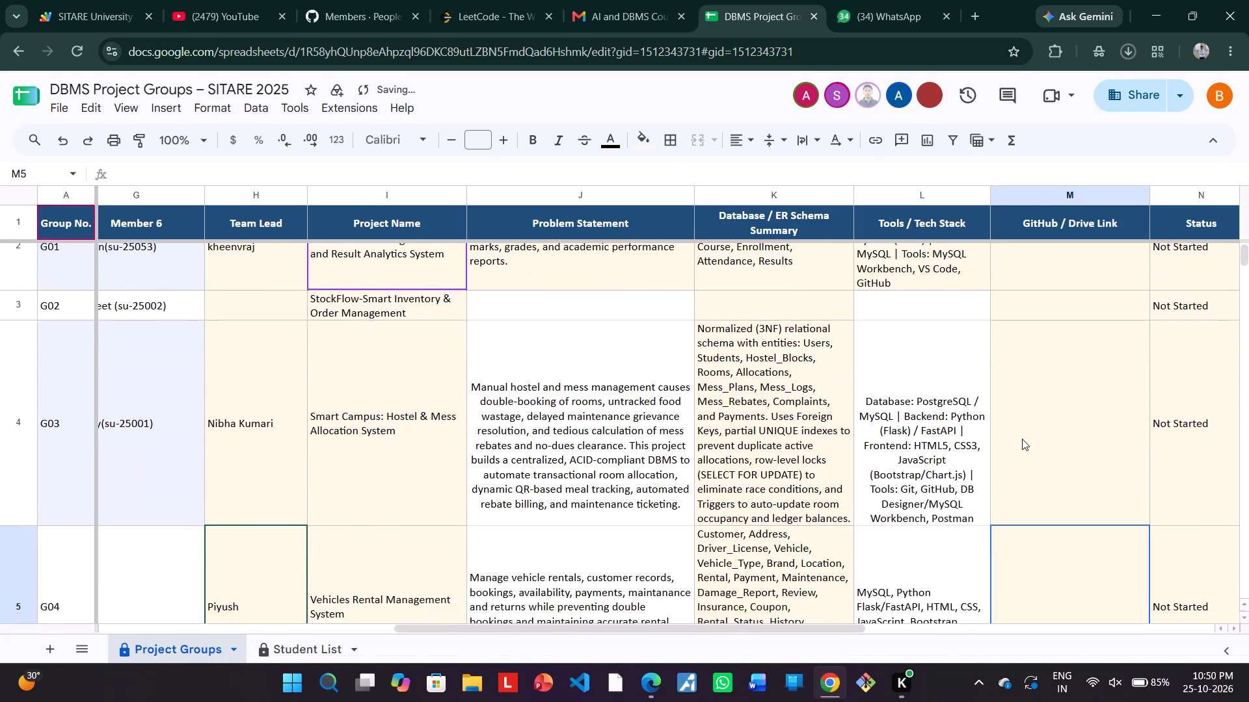
scroll(1022, 439, "down", 1)
scroll(1022, 439, "up", 1)
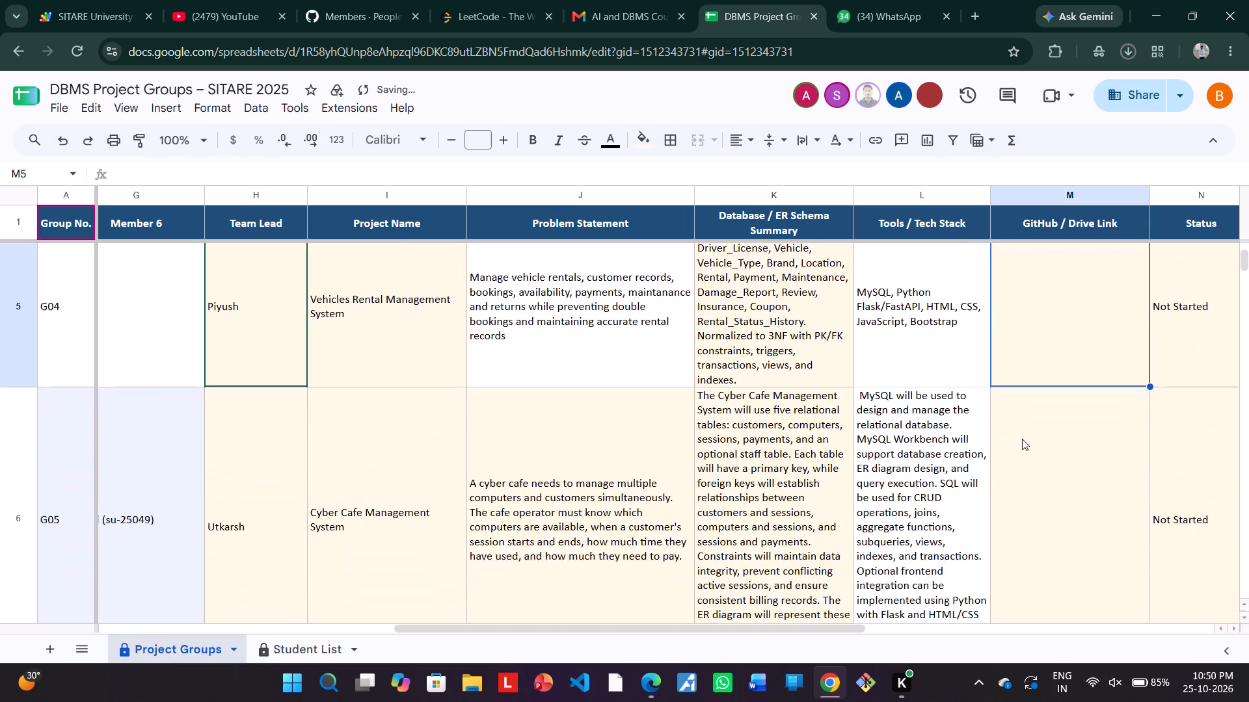
scroll(1022, 439, "up", 1)
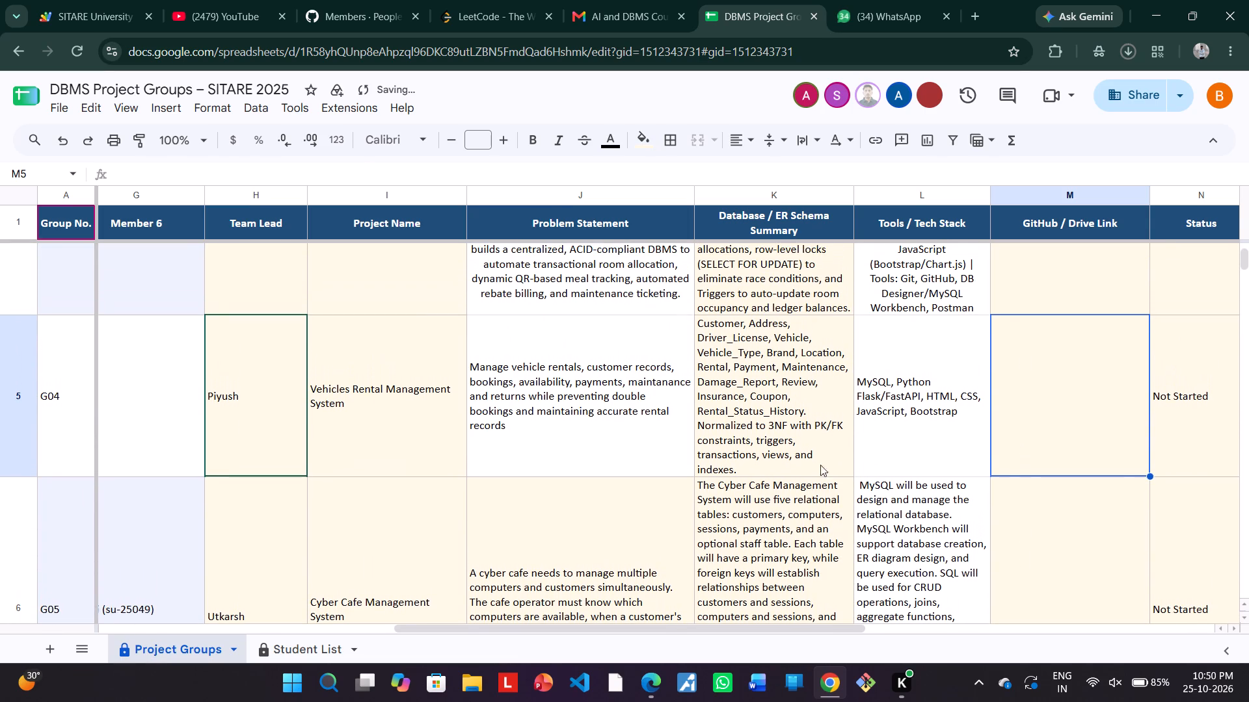
scroll(715, 474, "right", 7)
scroll(715, 474, "left", 1)
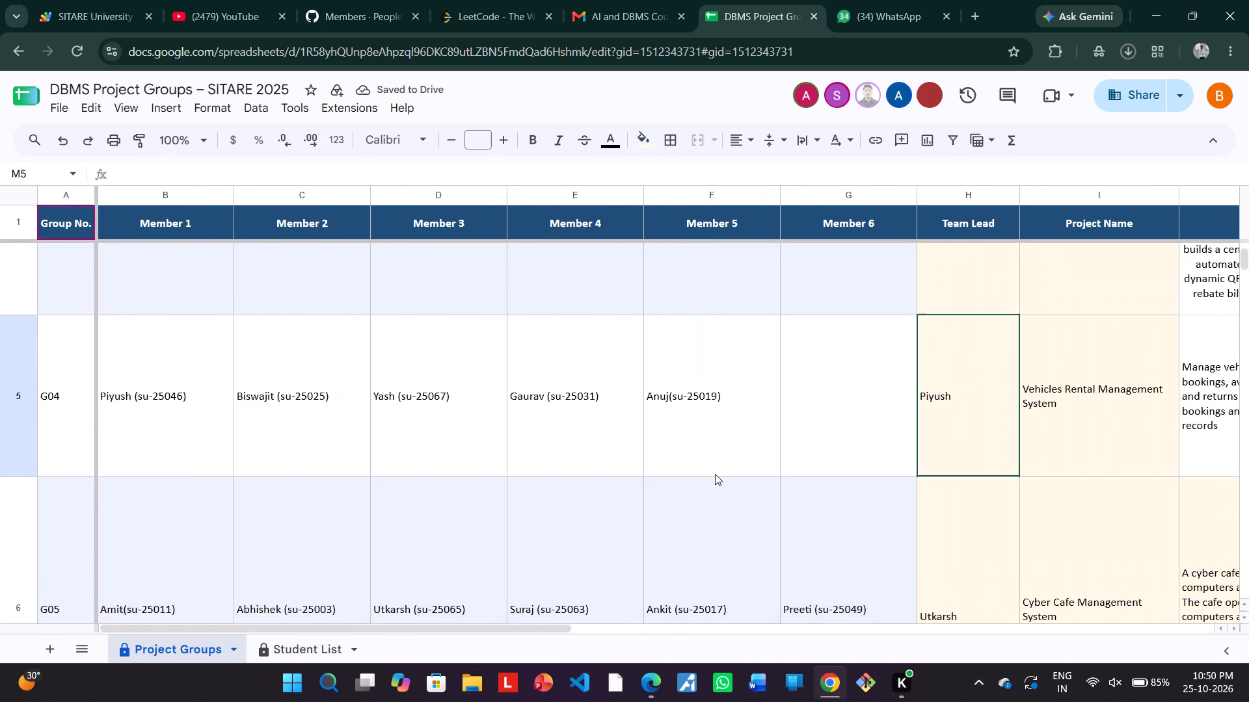
scroll(715, 474, "left", 2)
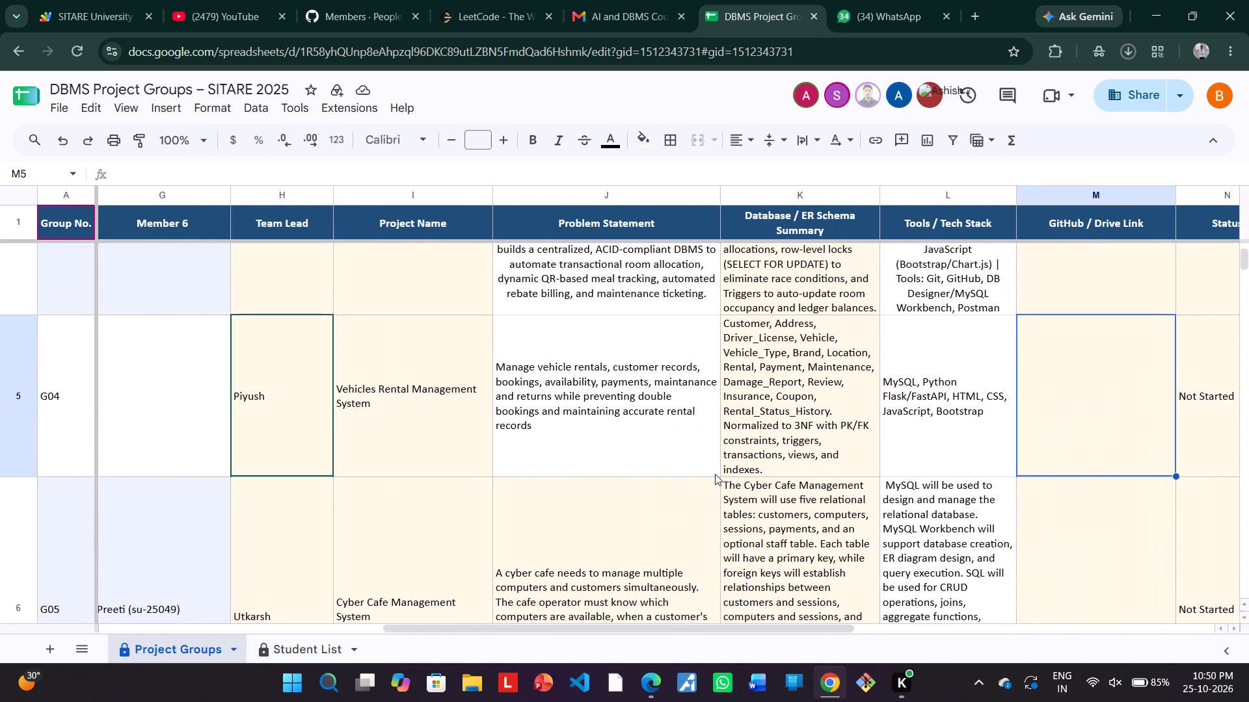
scroll(715, 474, "left", 2)
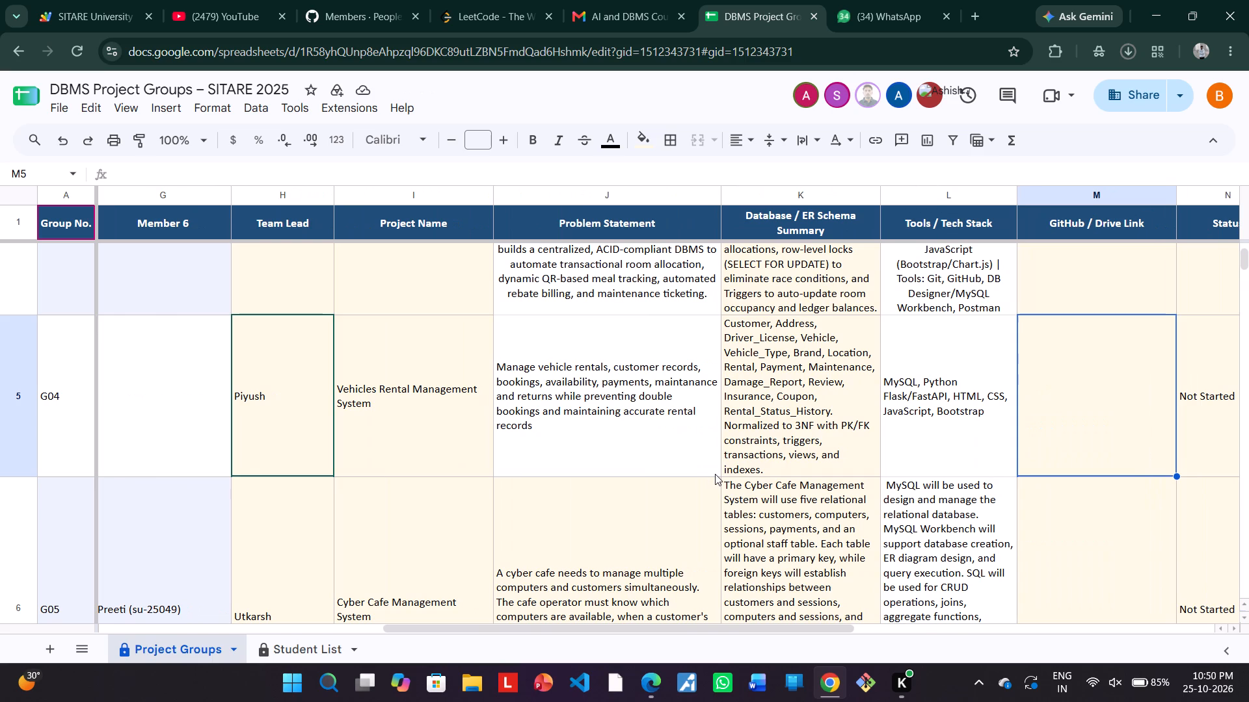
scroll(715, 474, "left", 3)
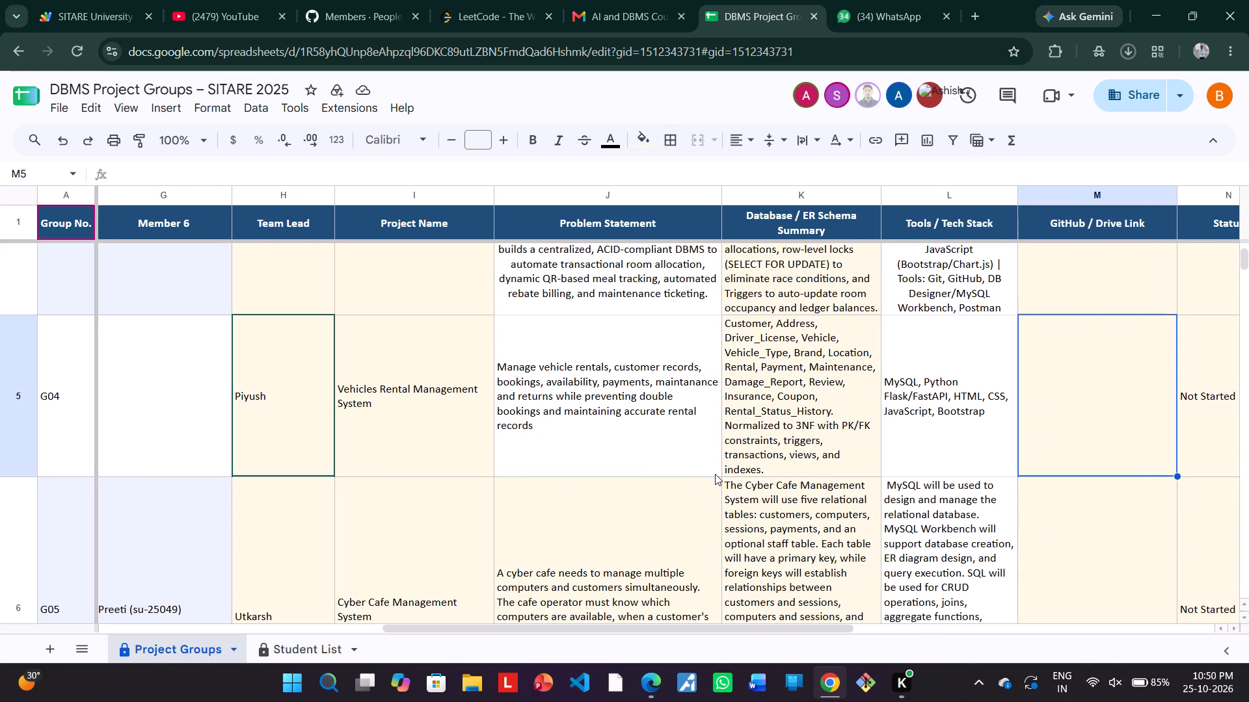
Examine G04's remaining columns, from Tools / Tech Stack and GitHub / Drive Link through Remarks.
left_click(980, 406)
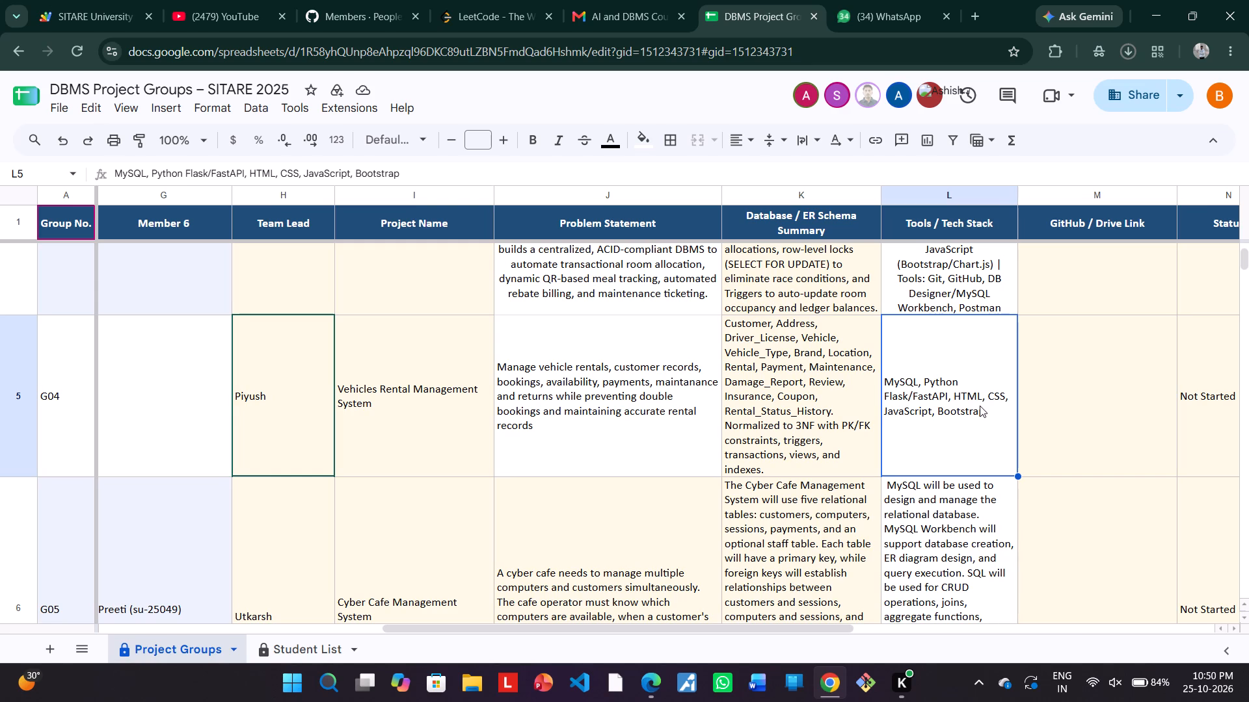
left_click(1045, 430)
left_click(957, 438)
left_click(1092, 428)
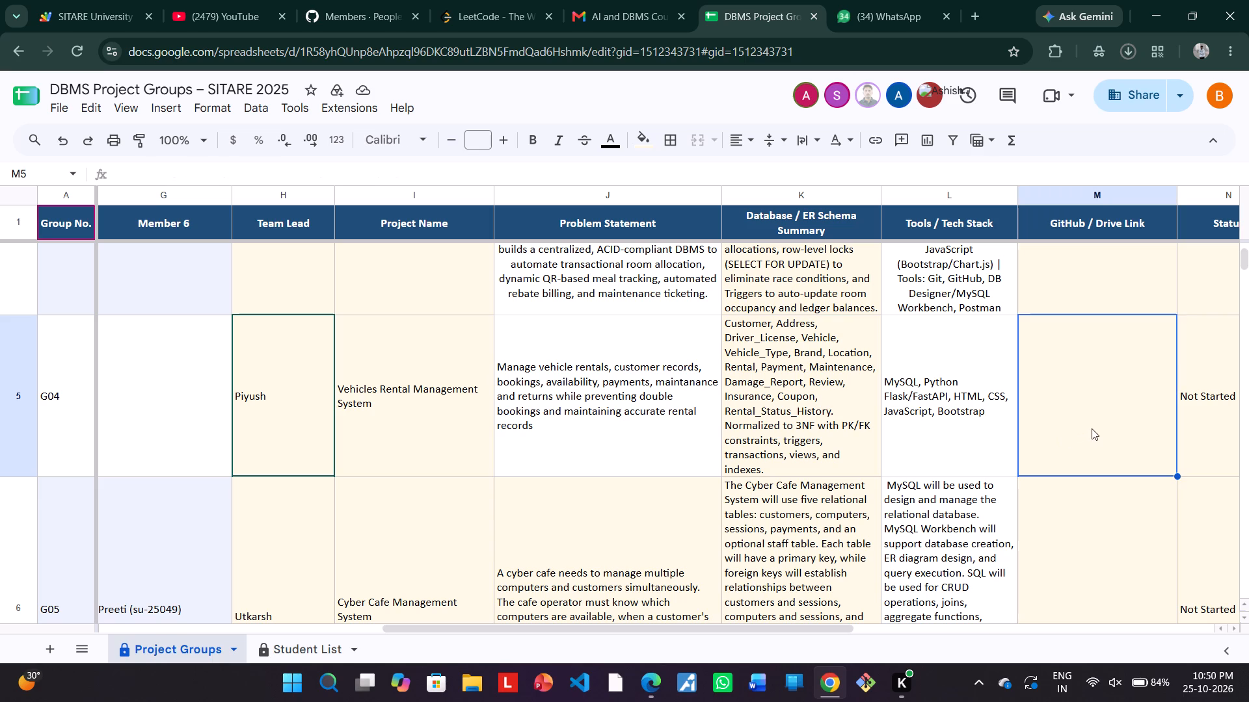
key("Right")
key("Right")
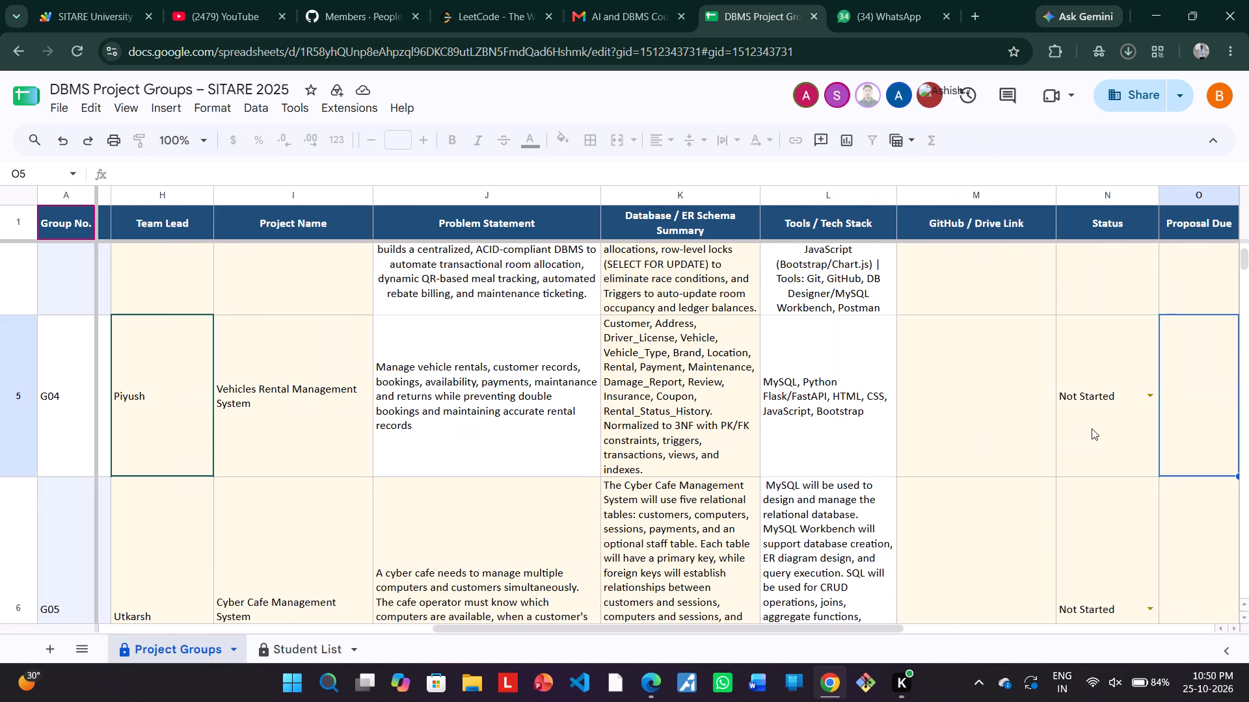
key("Right")
key("Right")
key("Right")
key("Right")
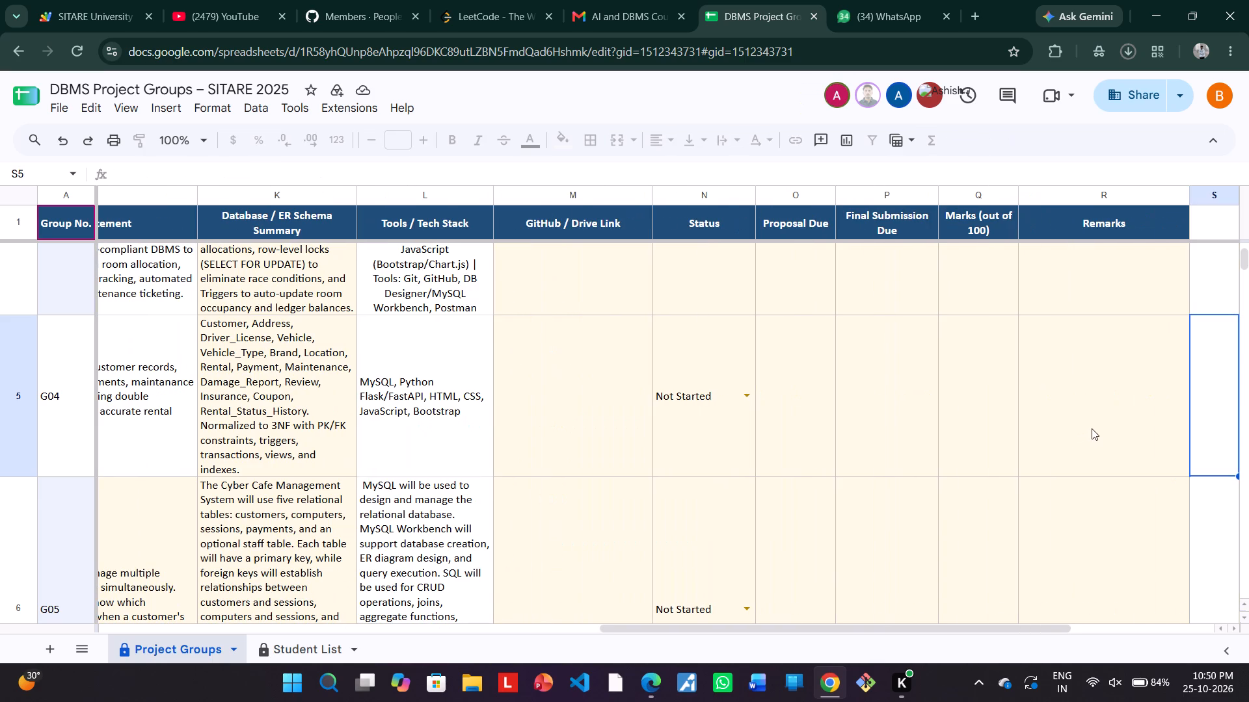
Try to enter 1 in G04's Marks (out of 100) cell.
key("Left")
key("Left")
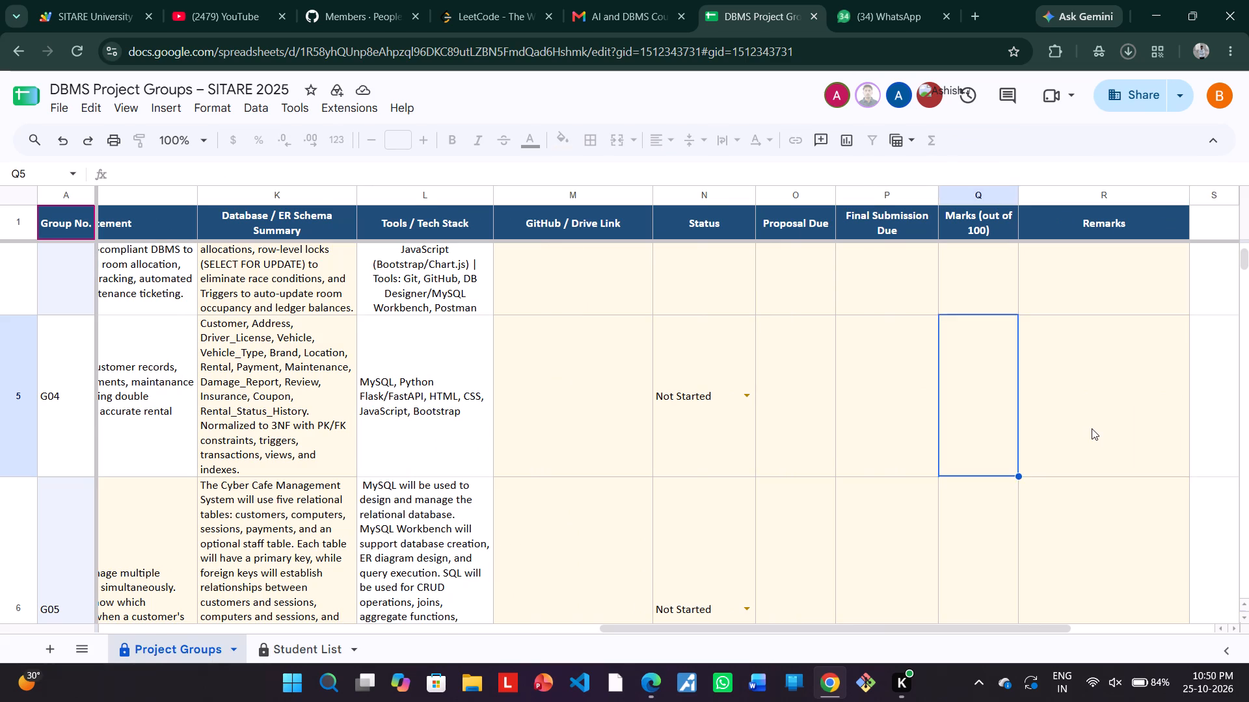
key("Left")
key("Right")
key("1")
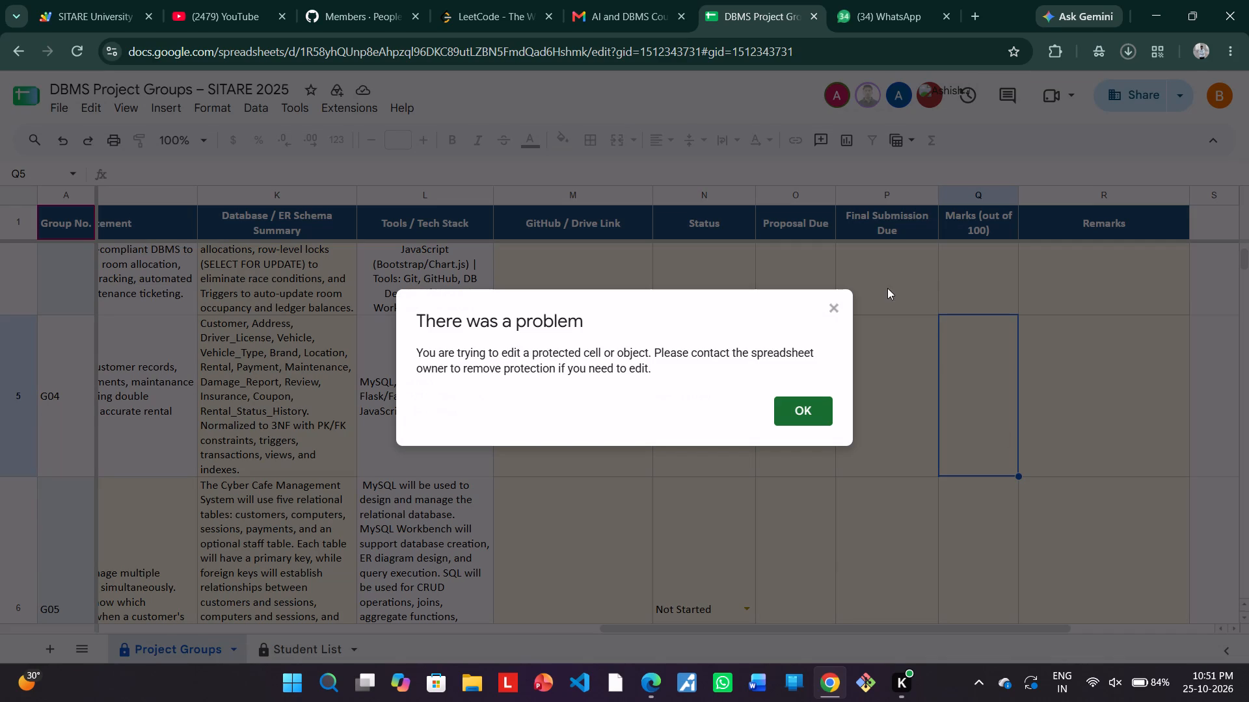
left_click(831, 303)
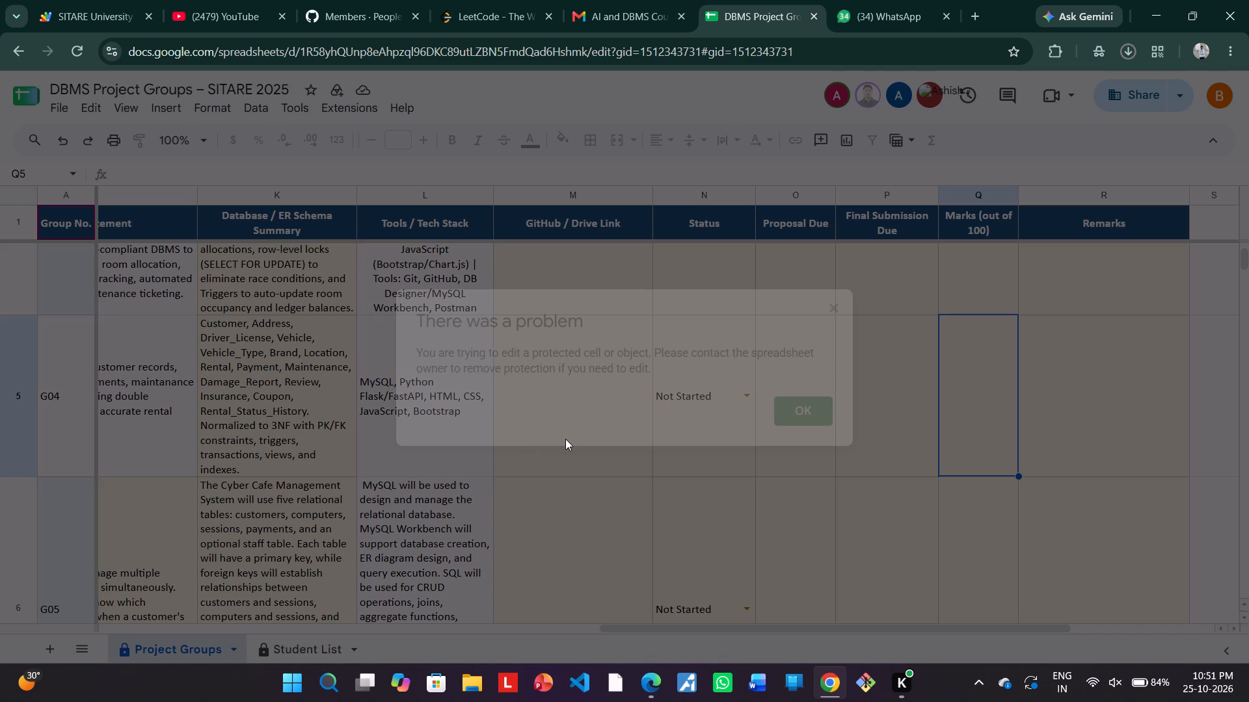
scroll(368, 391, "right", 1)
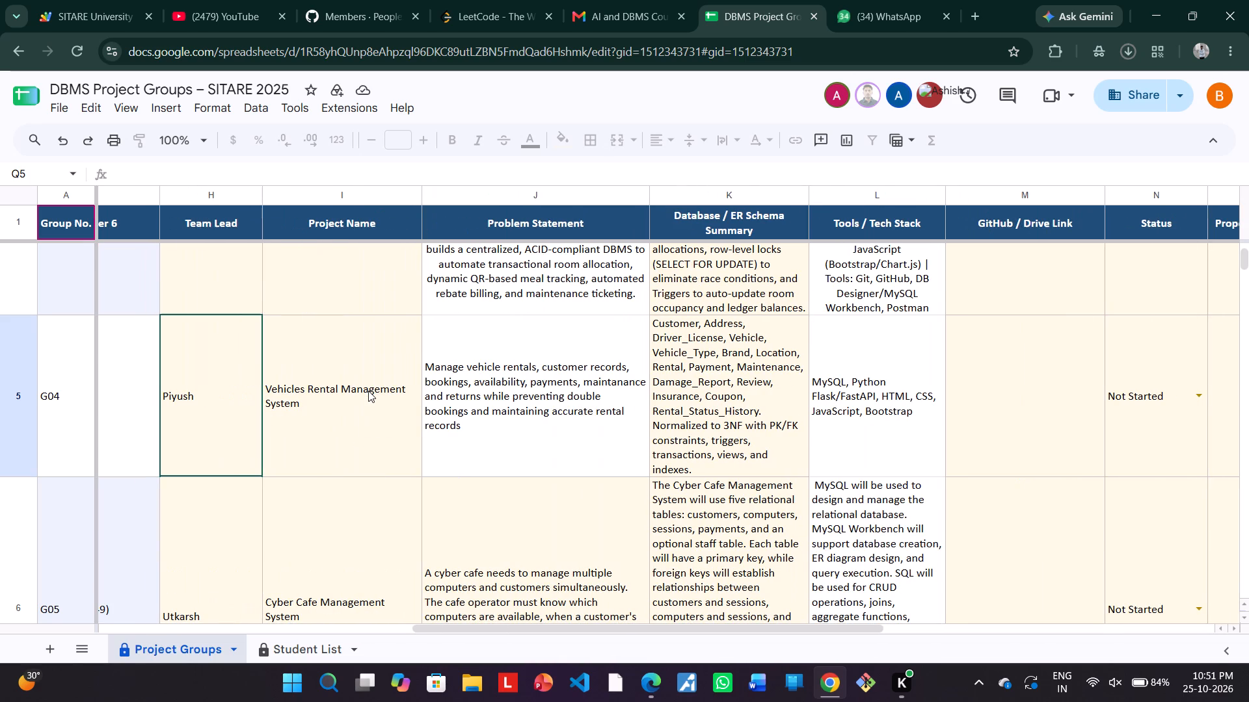
Read across G04's row, from Team Lead and Project Name through Status and Final Submission Due.
scroll(368, 391, "right", 3)
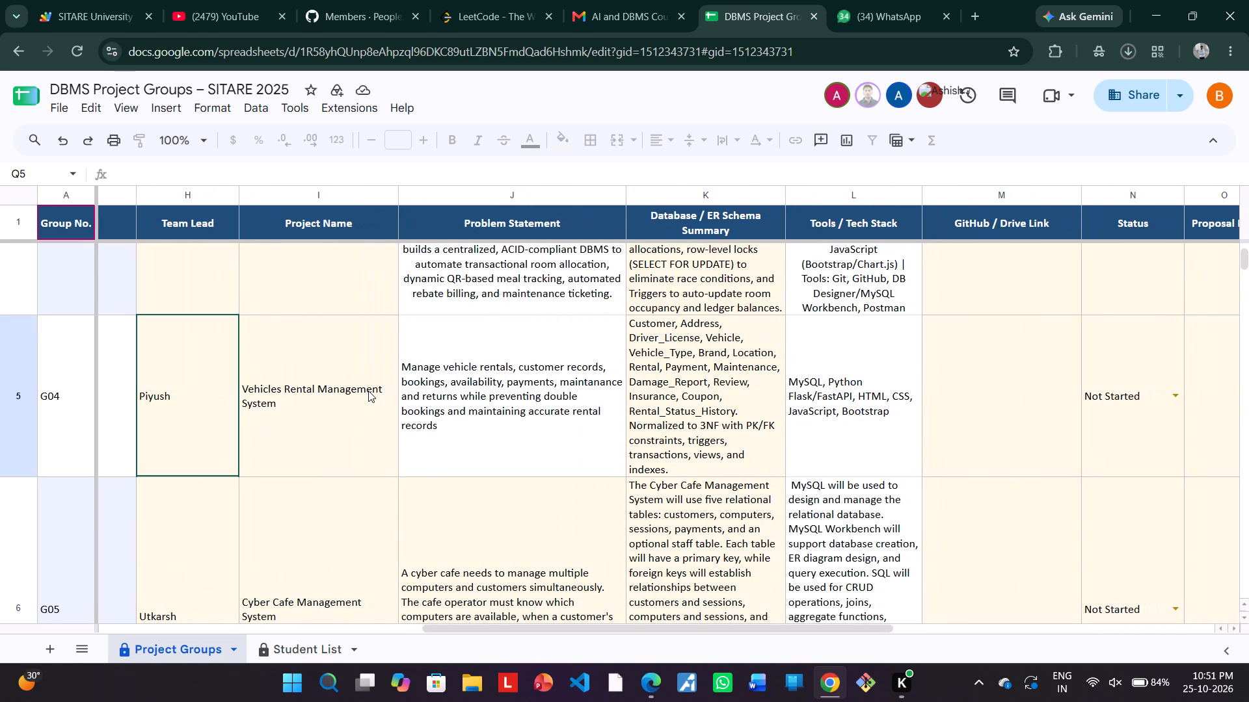
scroll(368, 391, "right", 1)
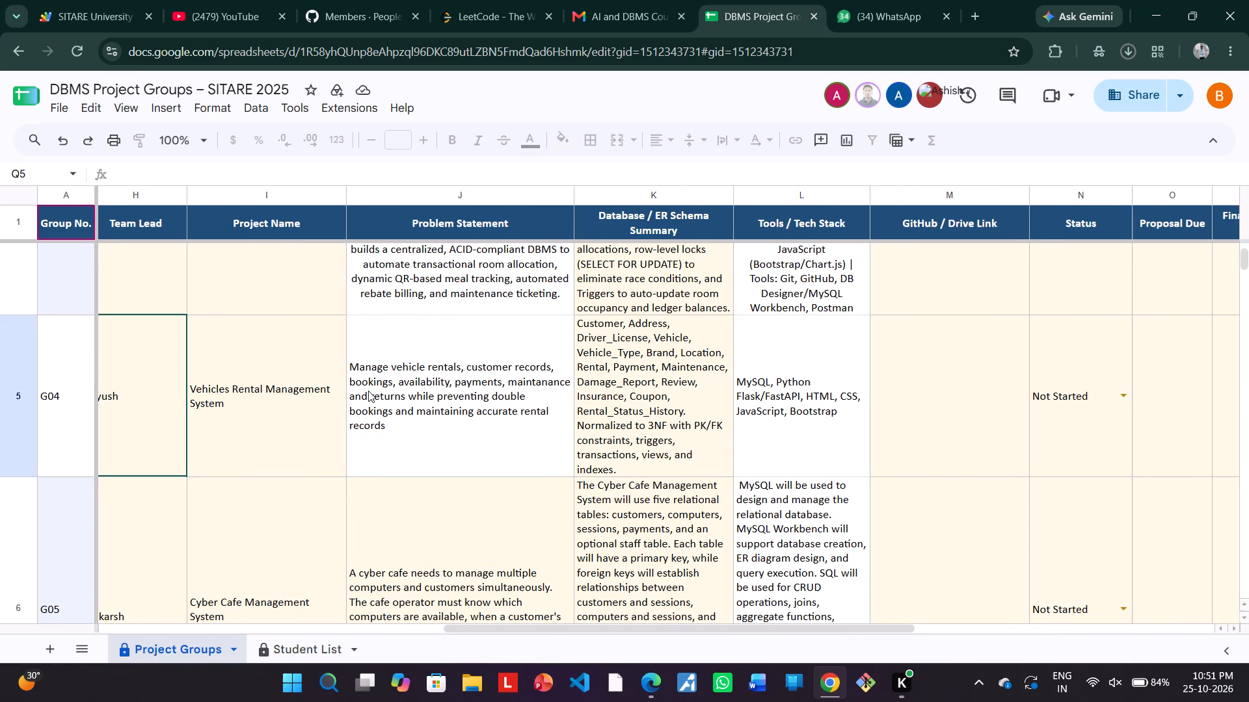
scroll(368, 391, "right", 1)
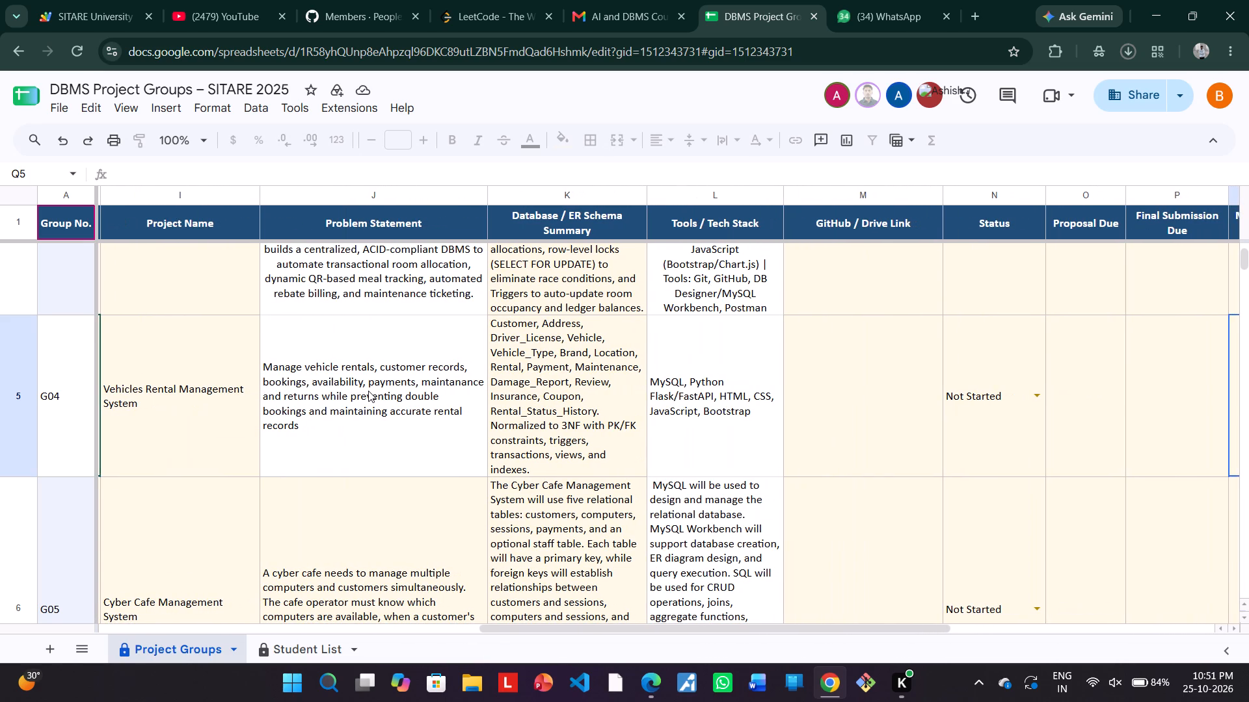
scroll(368, 391, "right", 2)
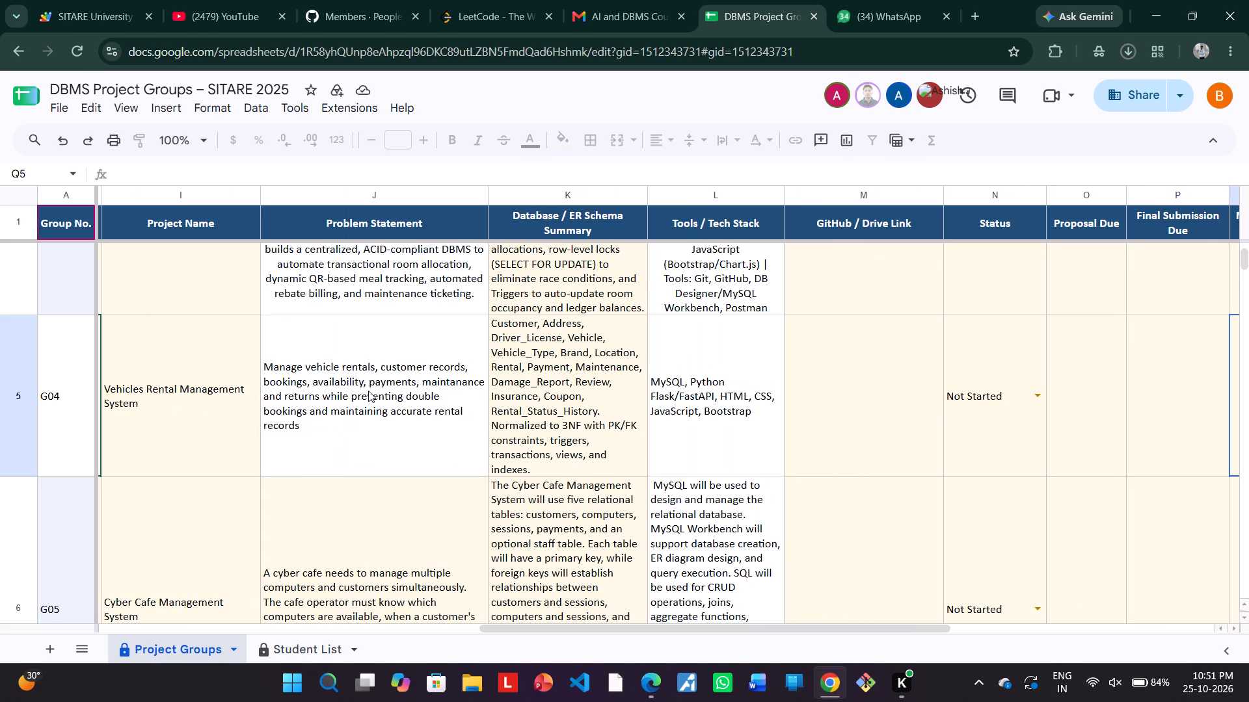
scroll(368, 391, "right", 1)
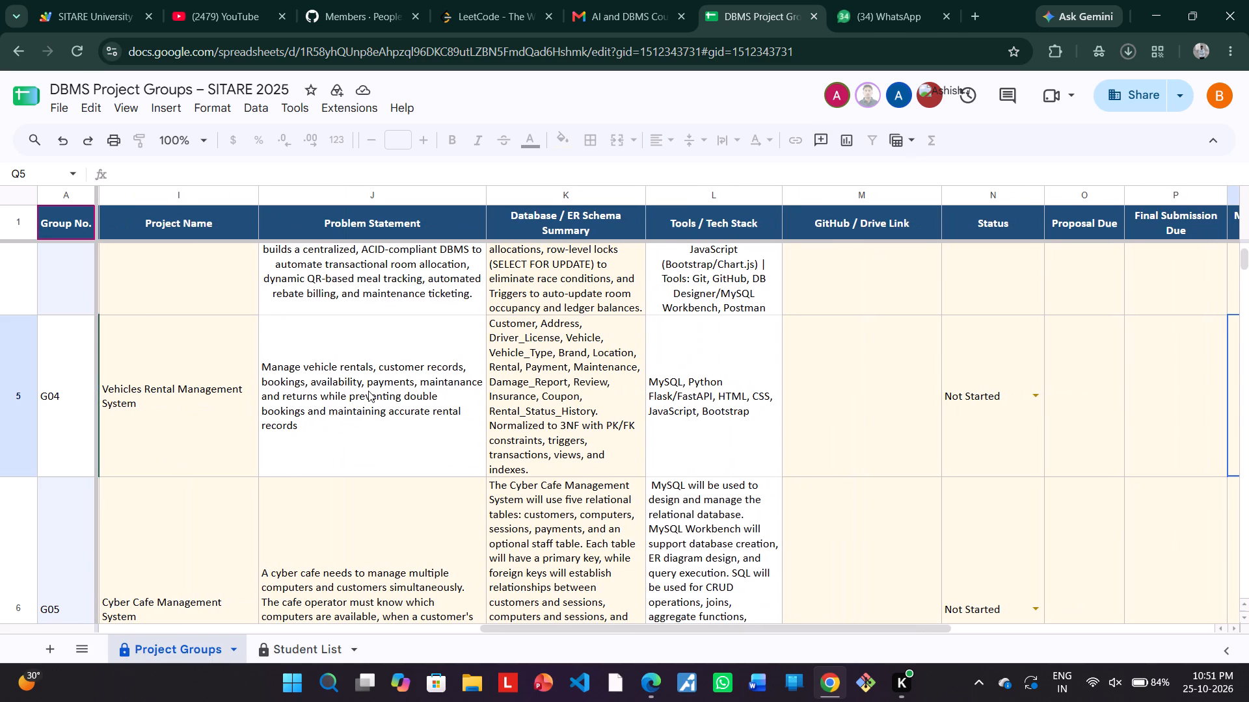
scroll(368, 391, "right", 1)
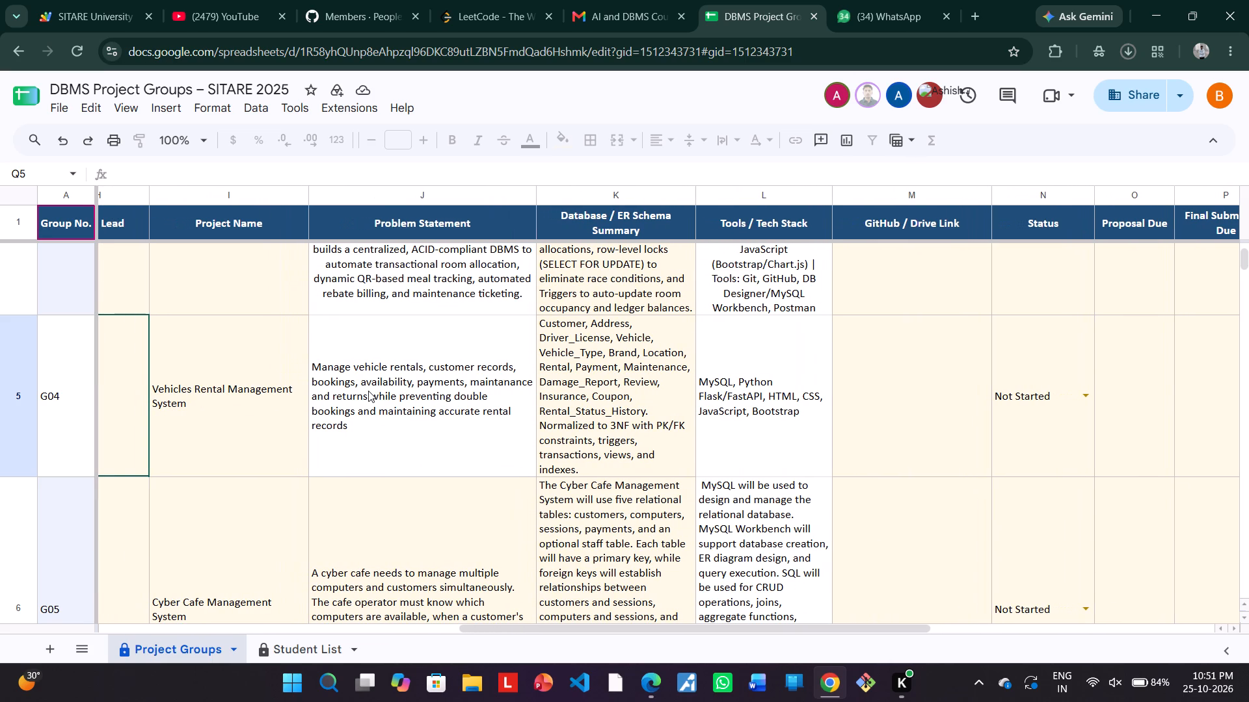
scroll(368, 391, "right", 3)
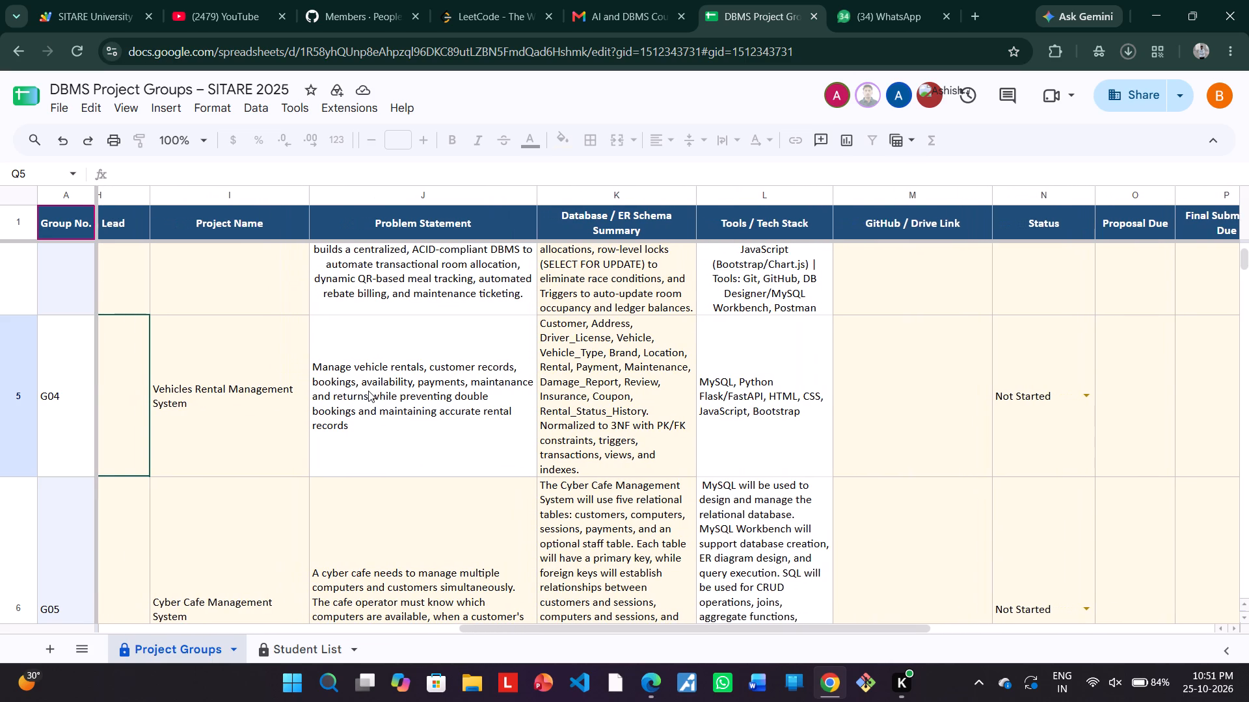
scroll(368, 391, "right", 1)
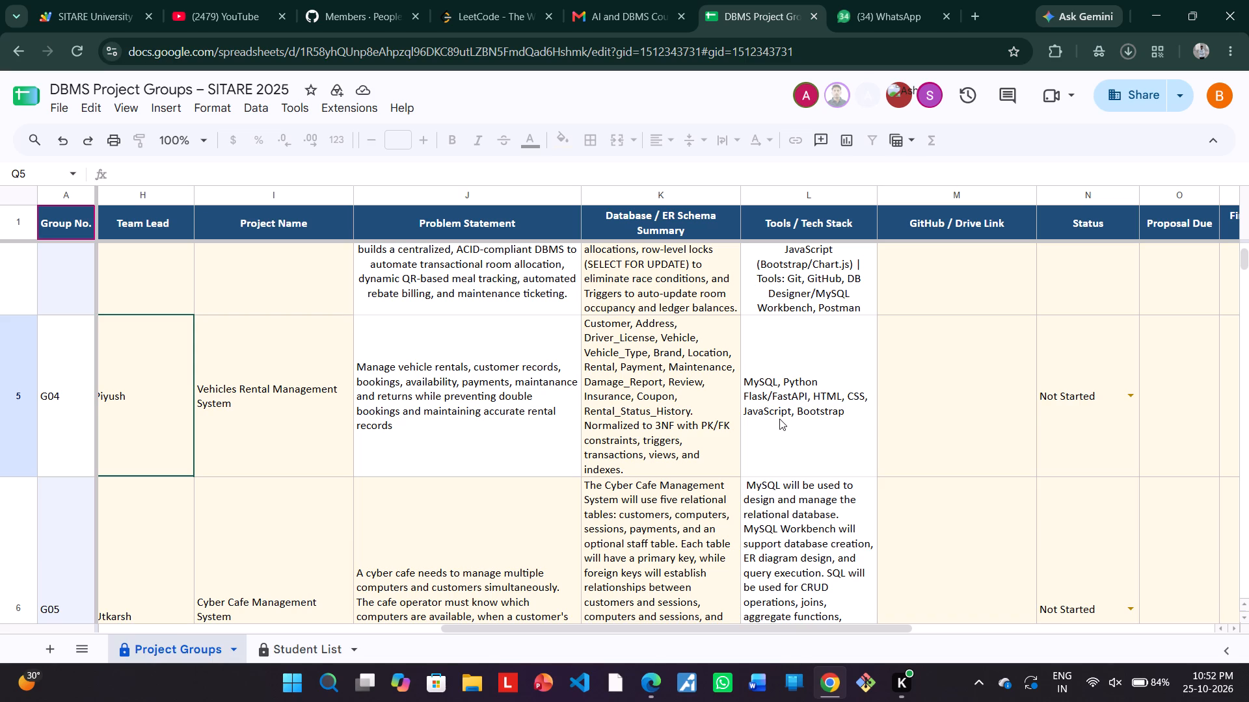
Compare G04's row with G03's row above it, from Project Name through Tools / Tech Stack and Status.
scroll(779, 419, "up", 1)
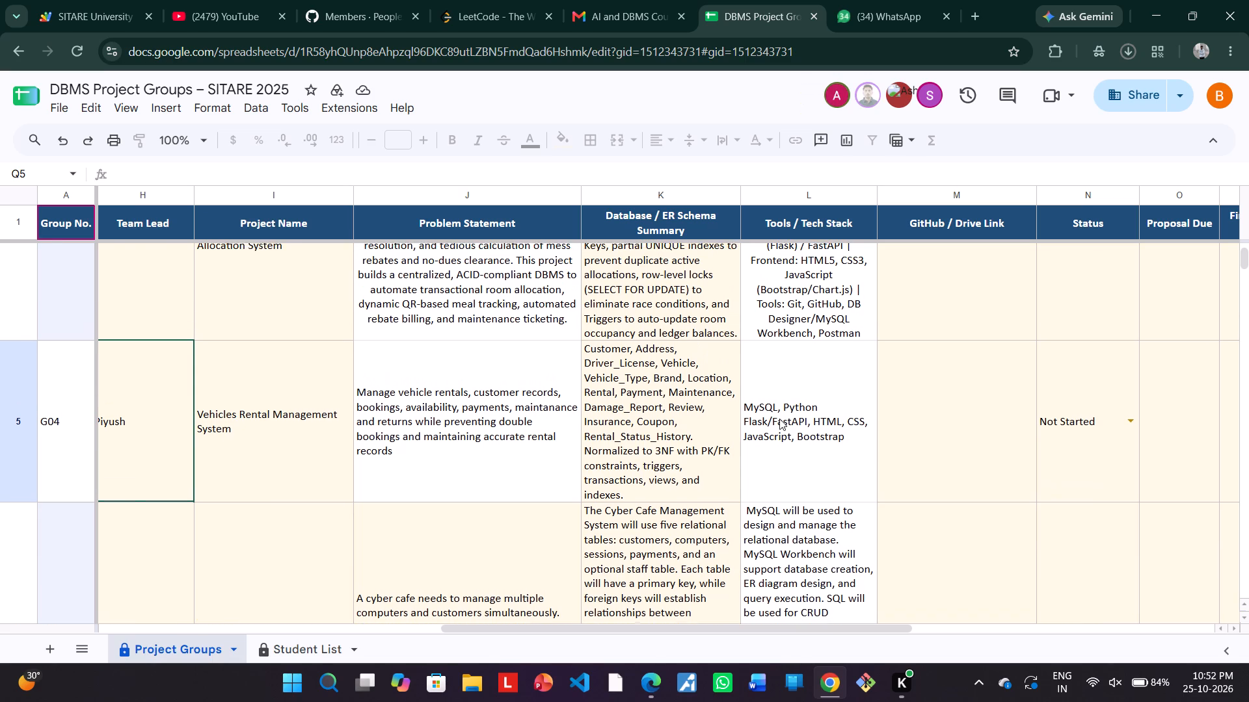
scroll(779, 419, "up", 2)
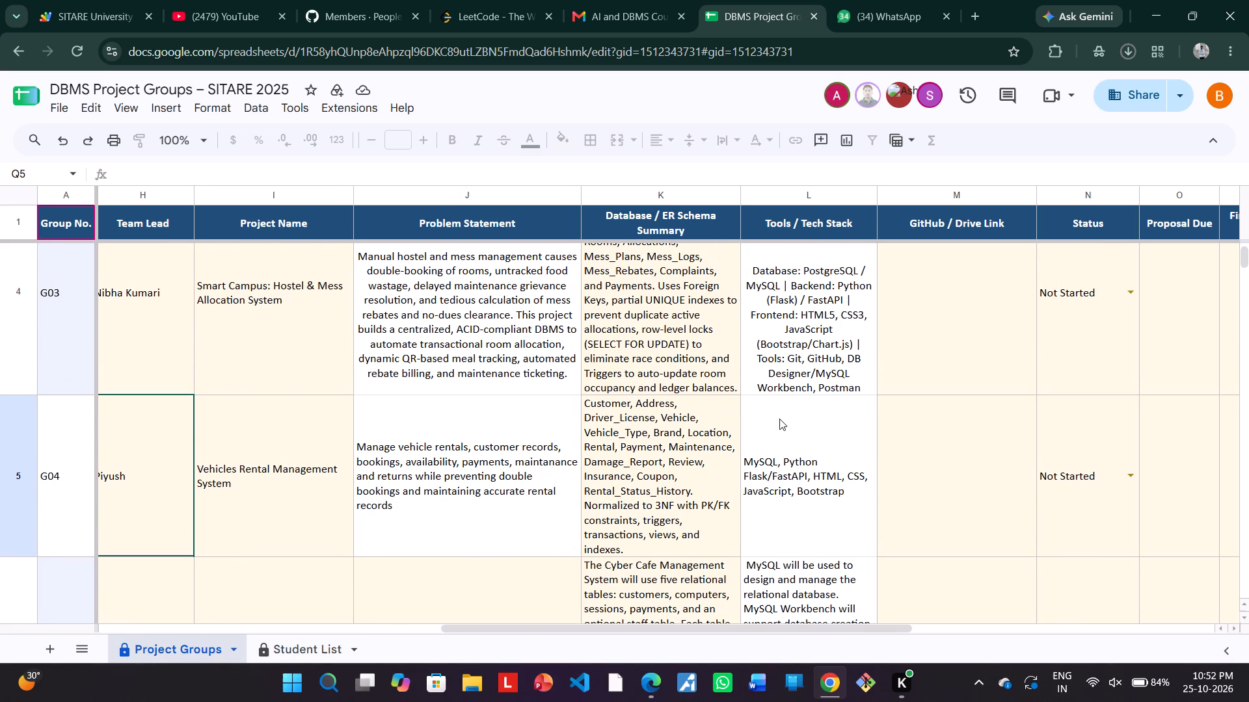
scroll(779, 419, "up", 4)
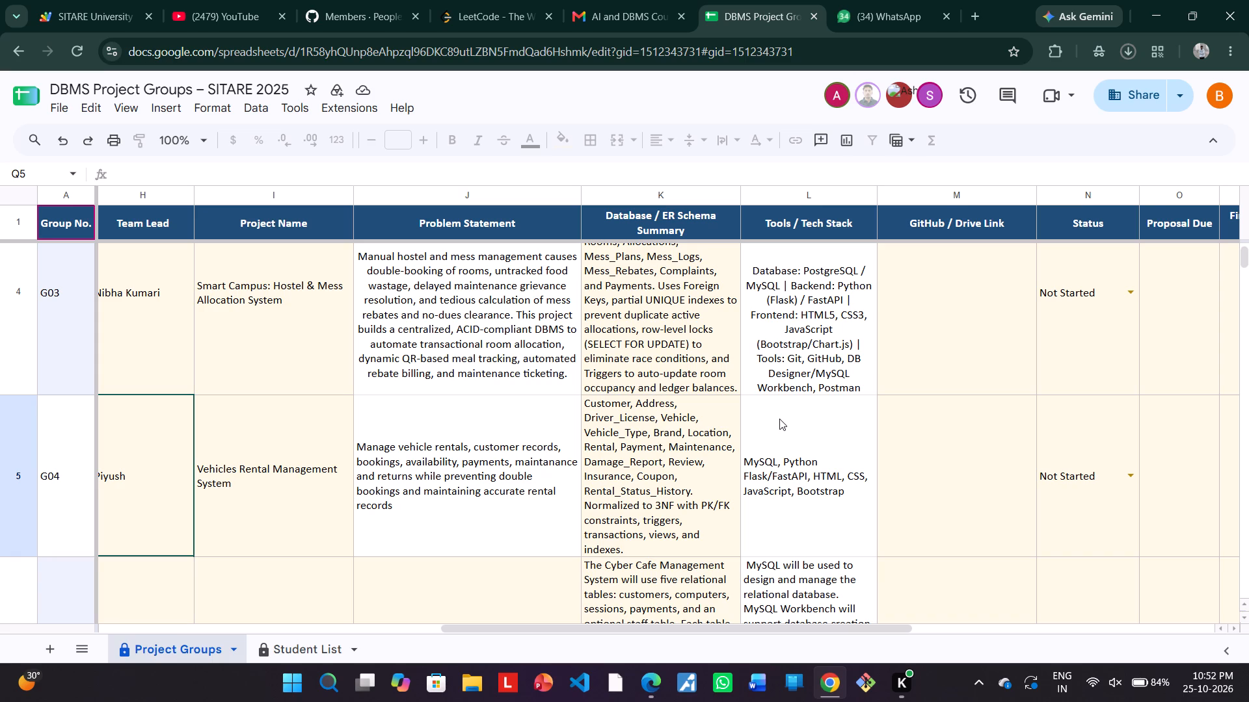
scroll(779, 419, "up", 2)
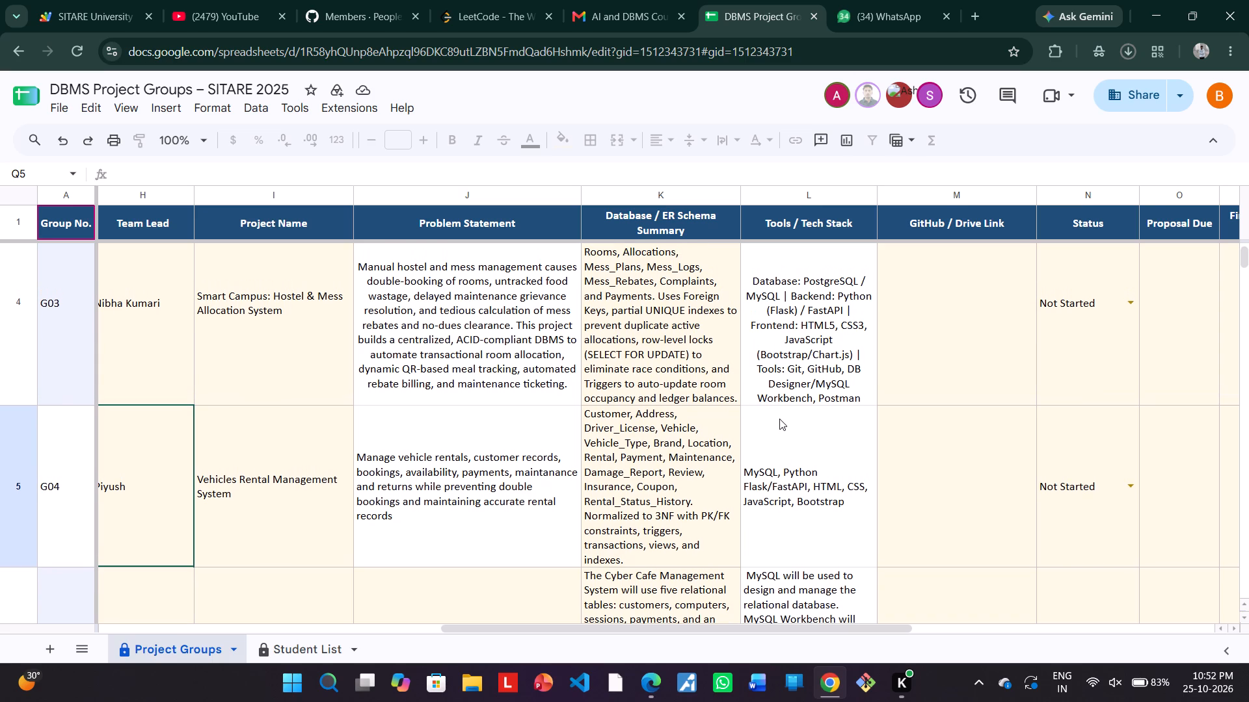
scroll(779, 419, "up", 4)
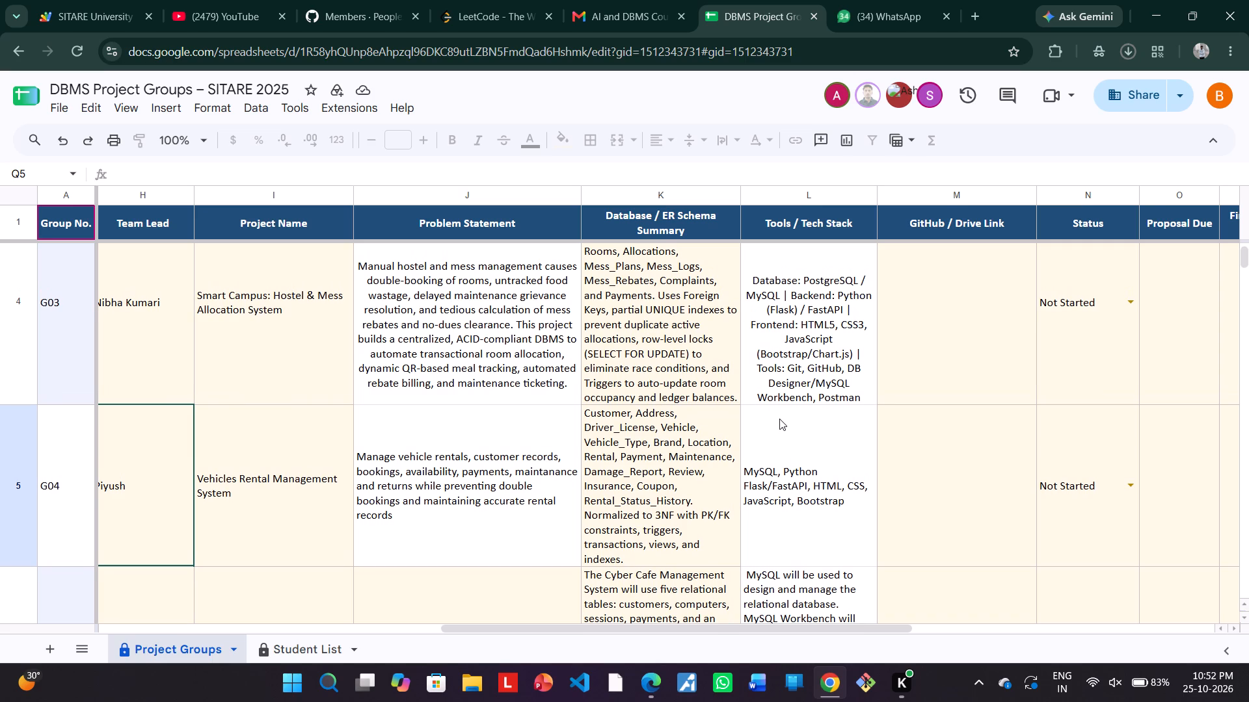
scroll(779, 419, "up", 7)
Check G04's Tools / Tech Stack and GitHub / Drive Link cells, and open the Tools / Tech Stack text for editing.
left_click(826, 504)
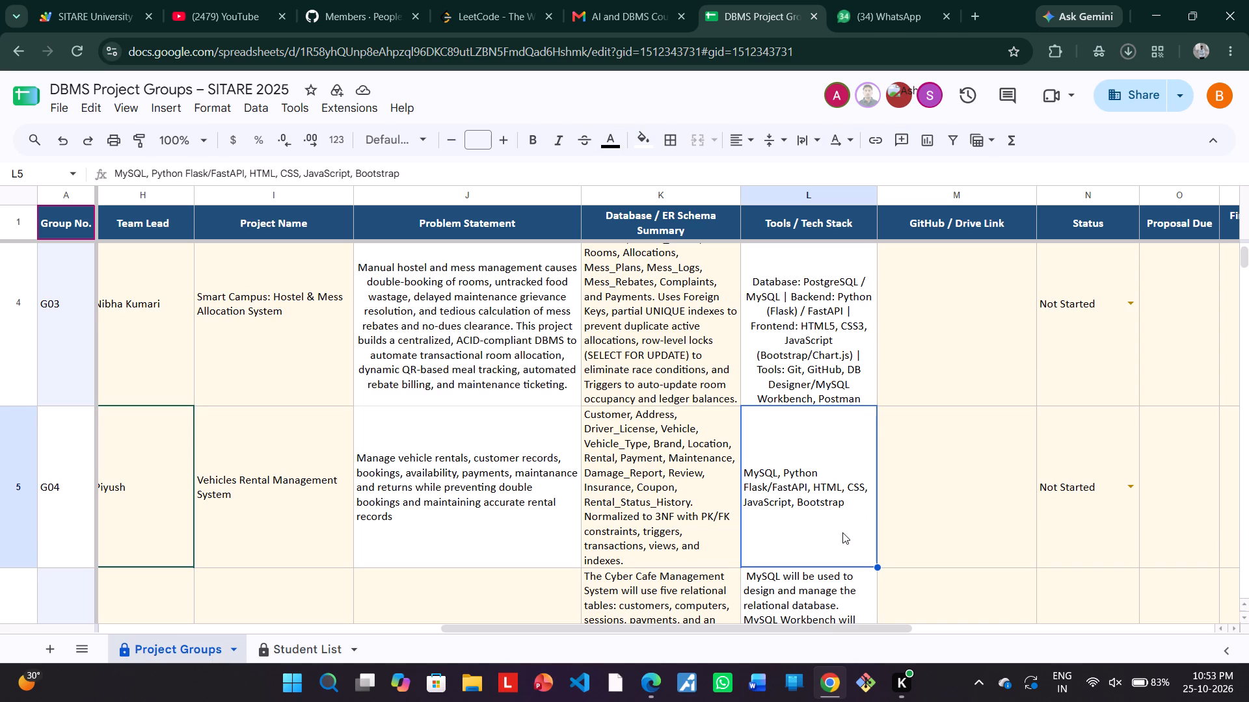
scroll(842, 532, "down", 4)
scroll(842, 532, "up", 1)
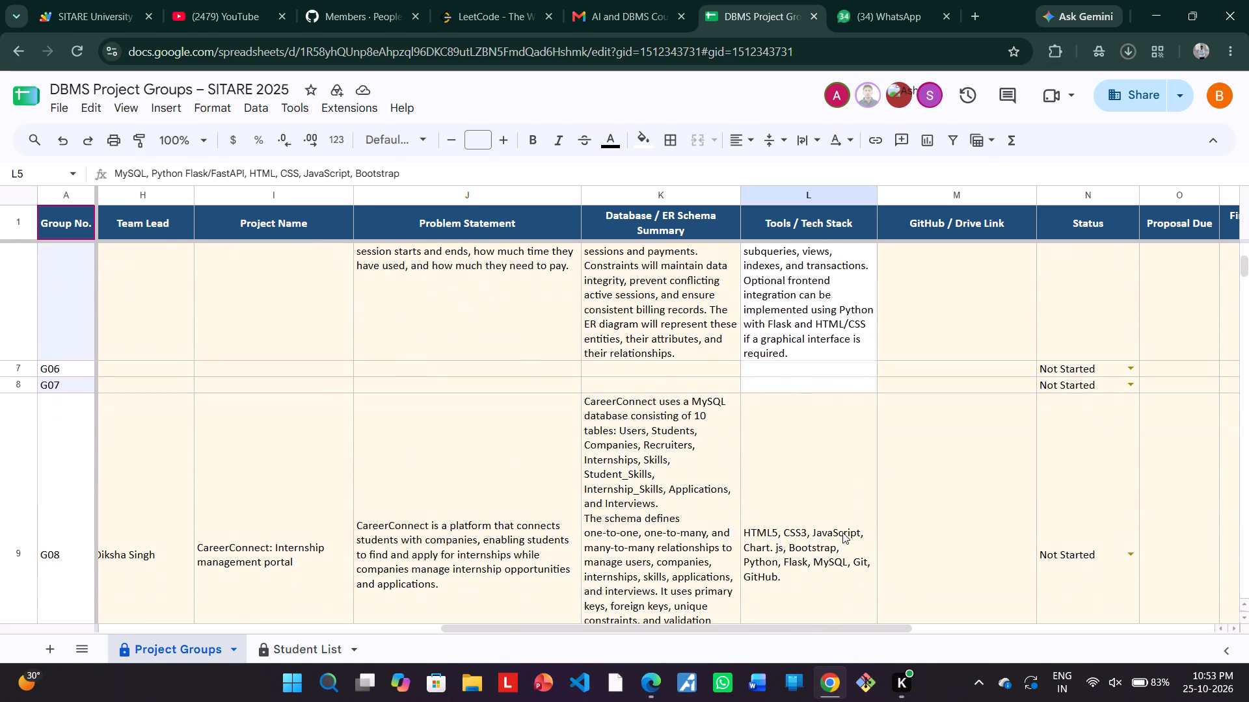
scroll(842, 532, "up", 1)
left_click(941, 441)
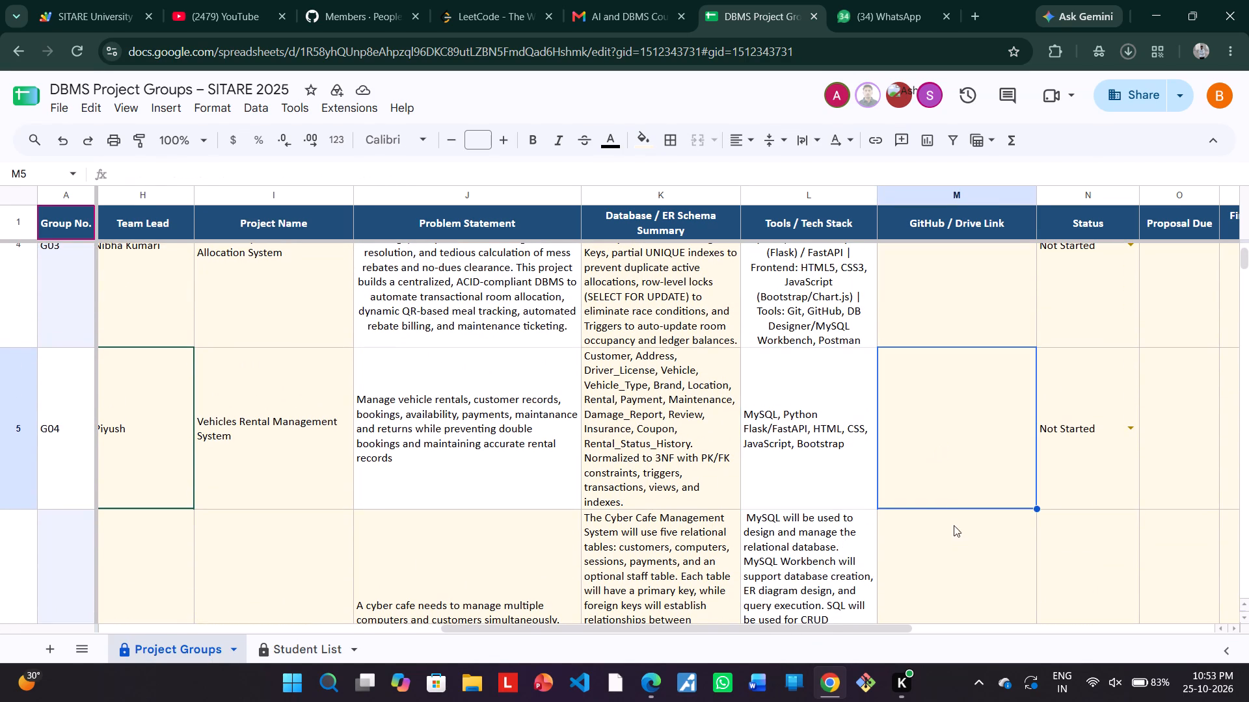
left_click(958, 558)
left_click(790, 448)
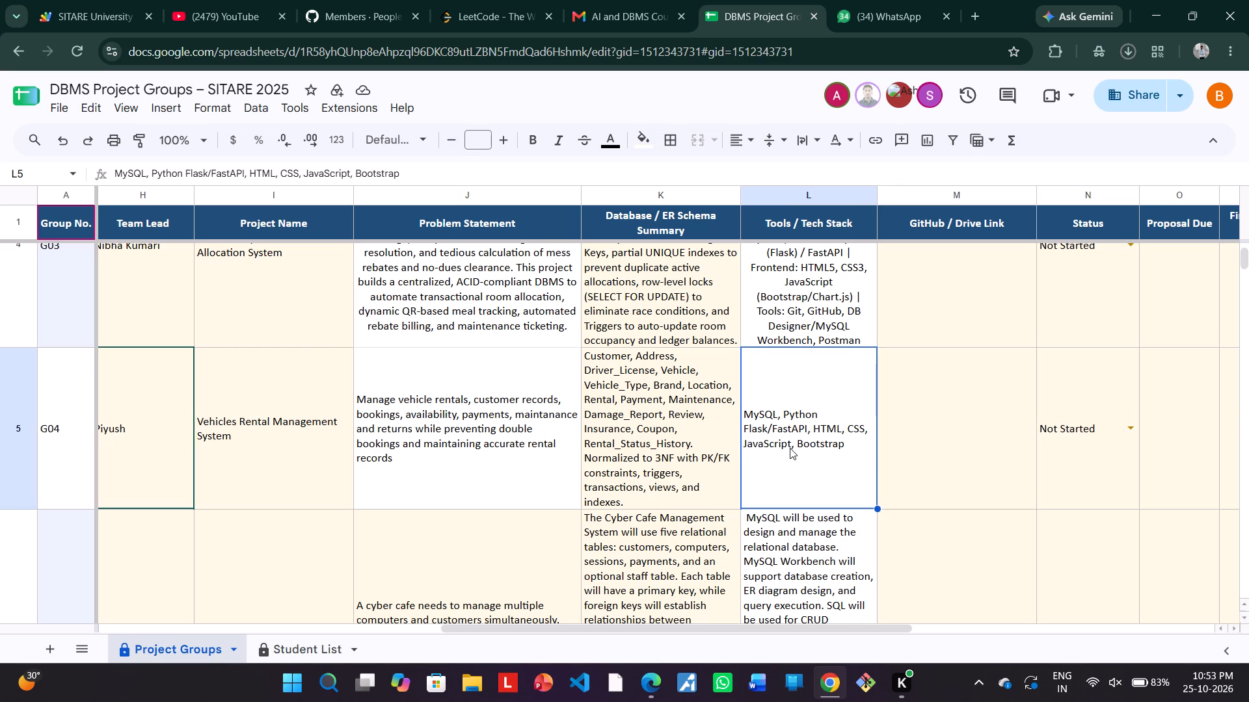
double_click(790, 448)
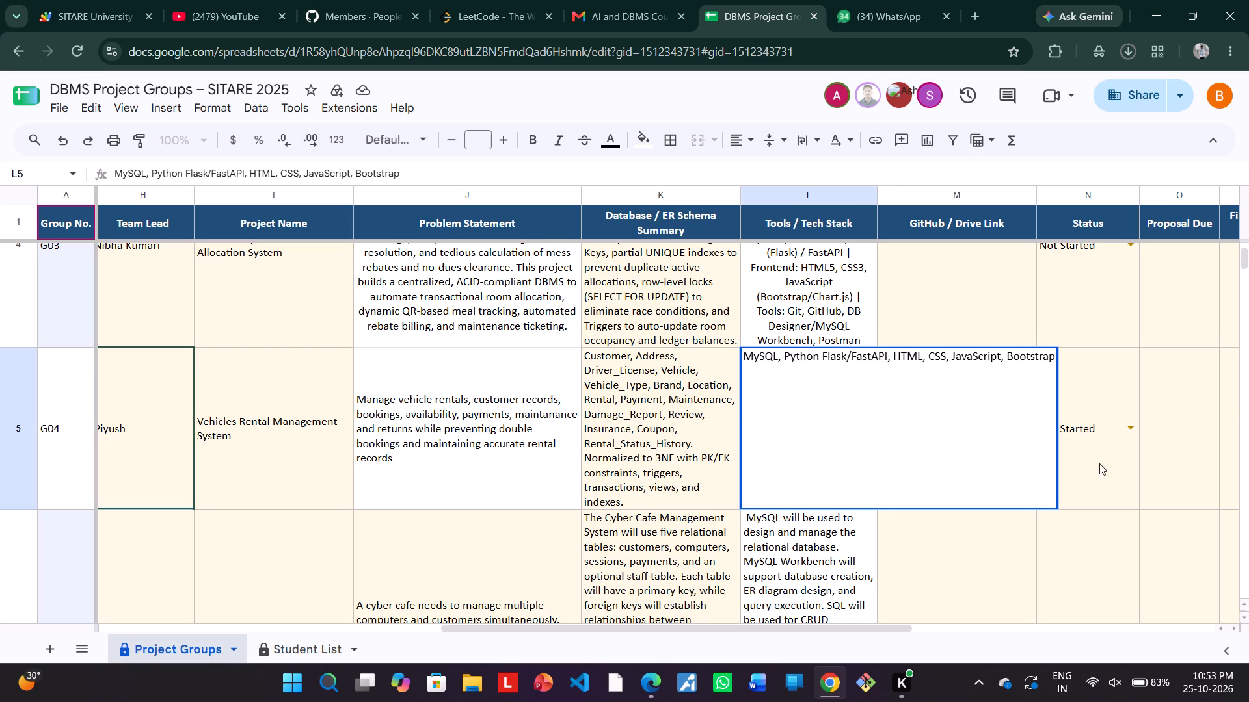
View the options offered for G04's Status, leaving the cell without choosing one.
left_click(1111, 403)
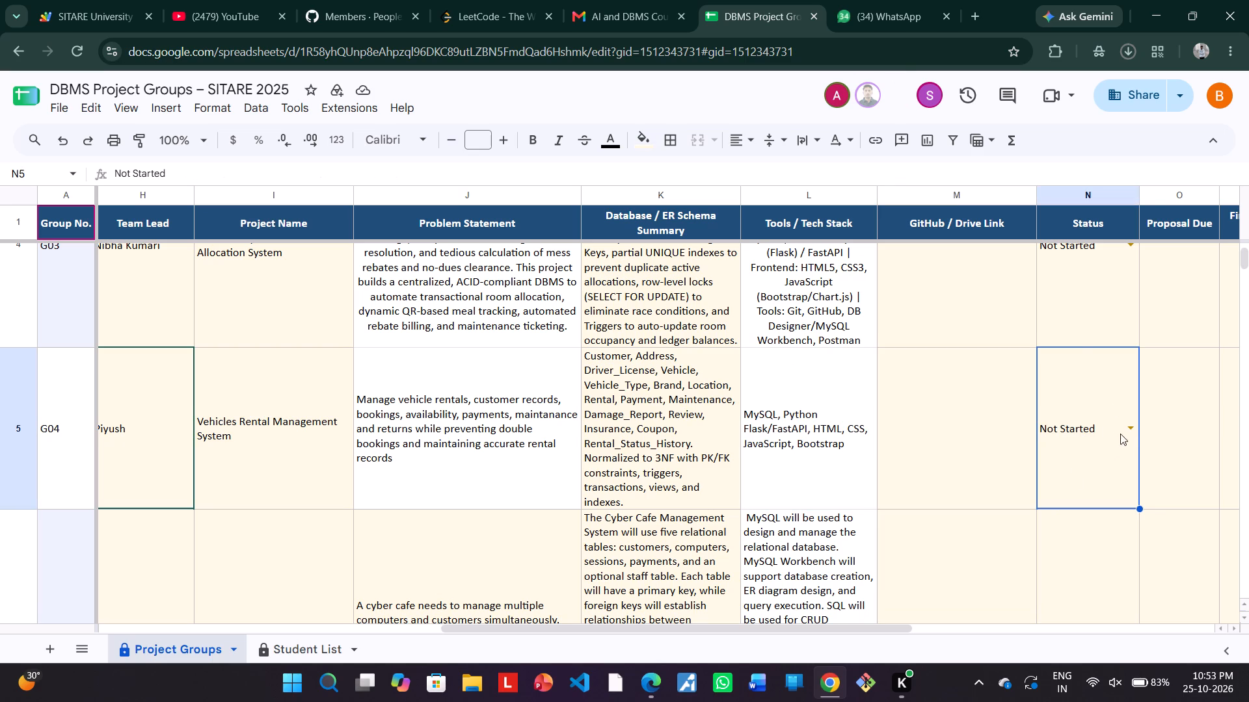
left_click(1131, 421)
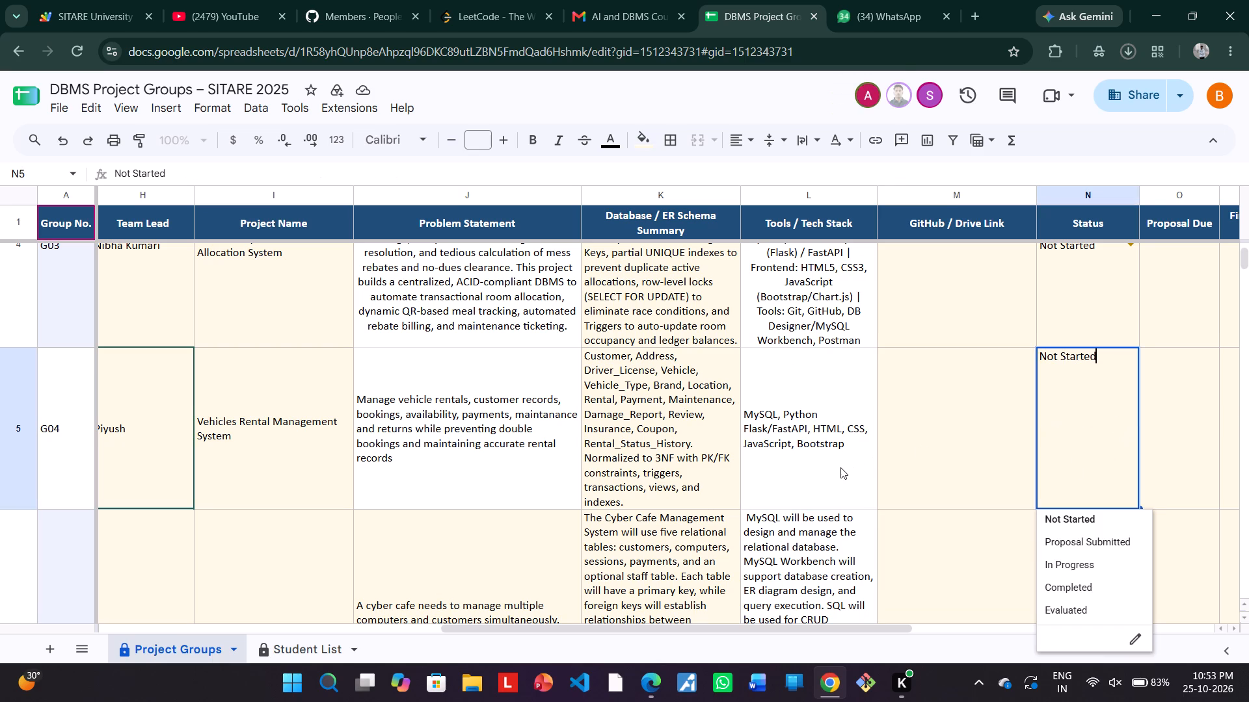
left_click(839, 468)
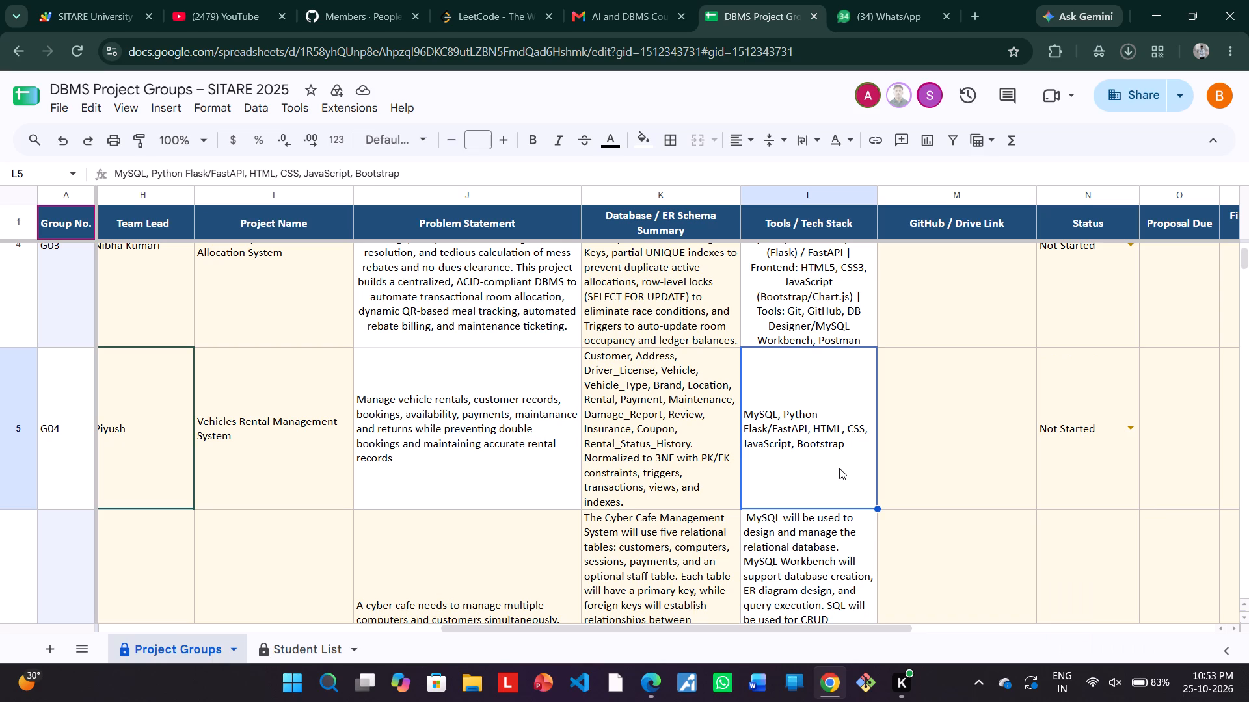
Review the rows of groups G01 through G08, from the member columns across to Marks (out of 100) and Remarks.
scroll(957, 484, "left", 2)
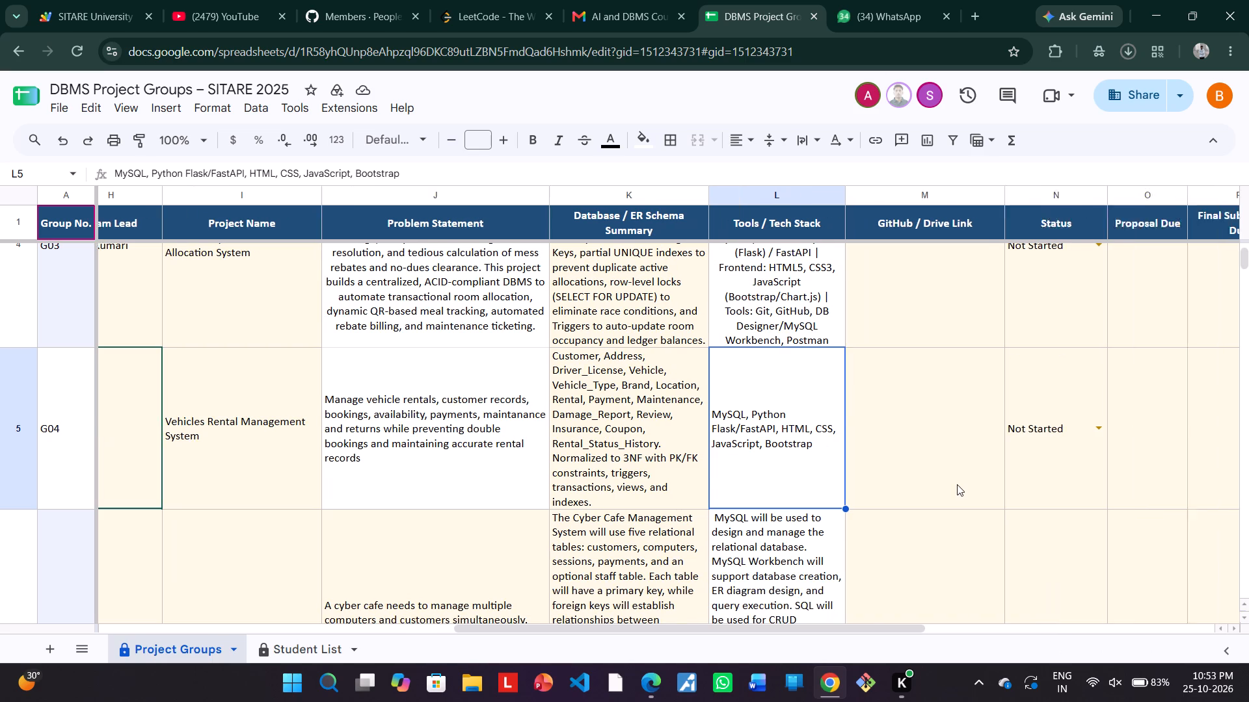
scroll(957, 484, "left", 4)
scroll(957, 484, "right", 2)
scroll(957, 484, "up", 4)
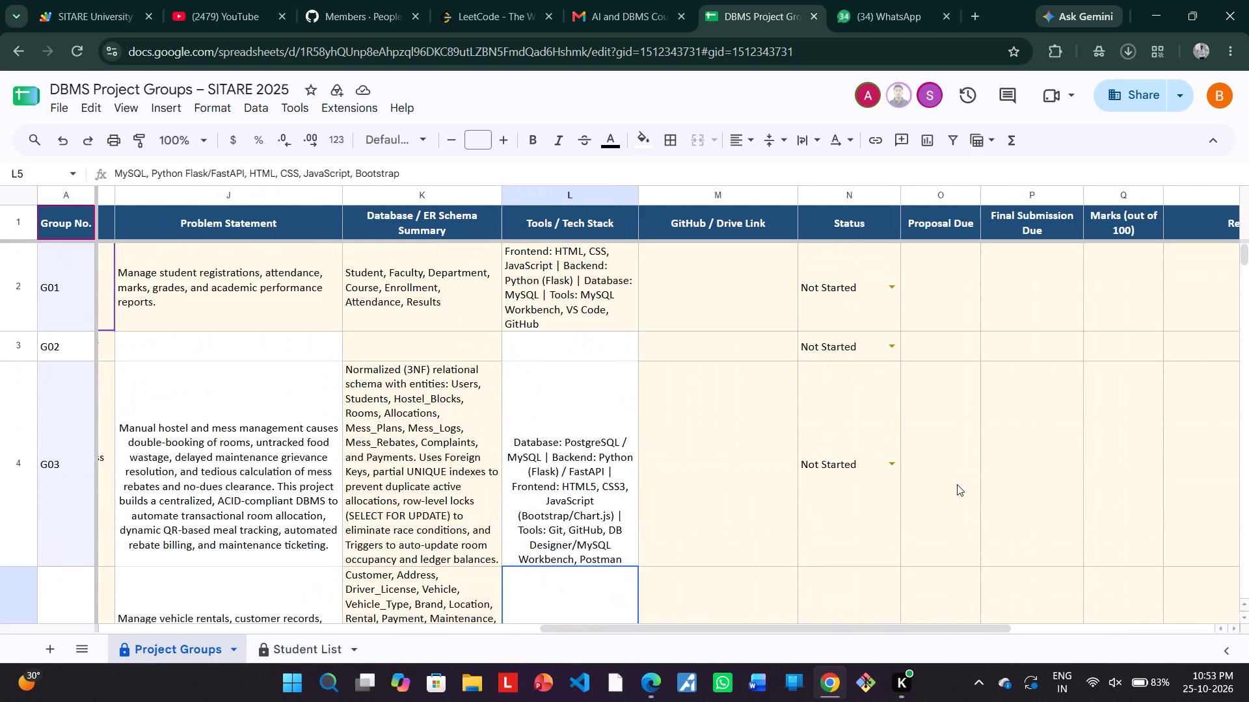
scroll(957, 484, "up", 1)
scroll(957, 484, "down", 2)
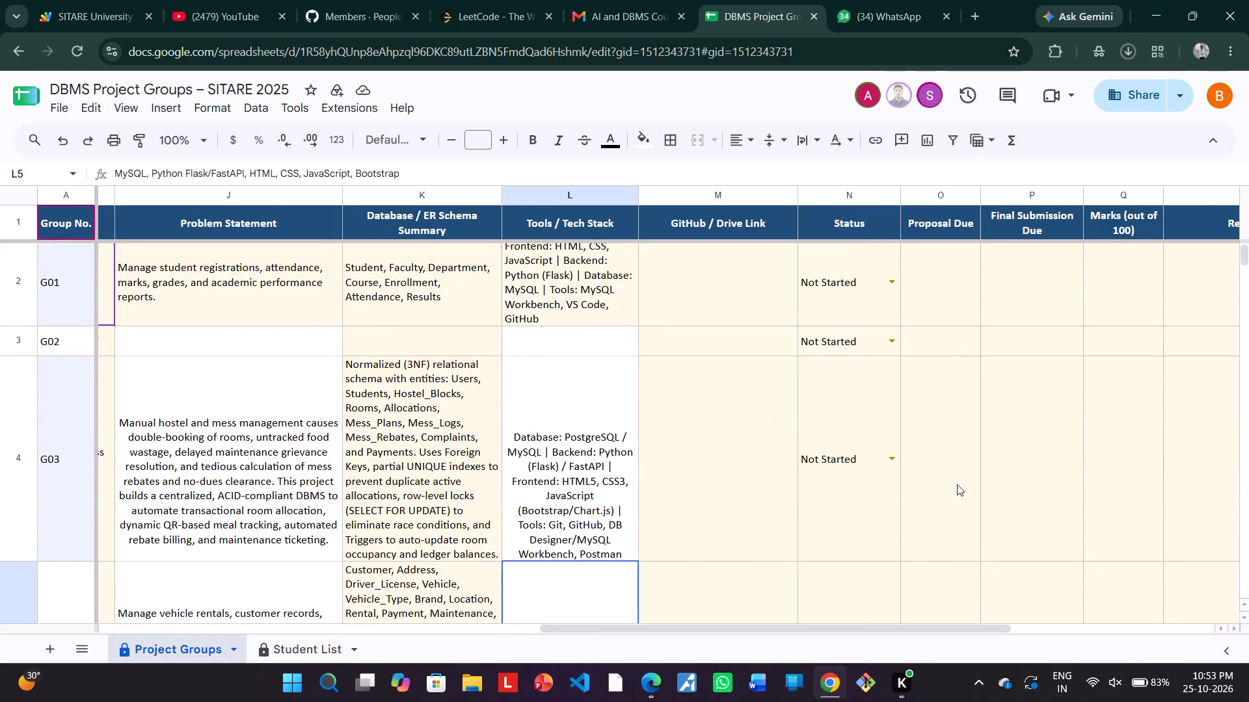
scroll(957, 484, "down", 4)
scroll(957, 484, "up", 1)
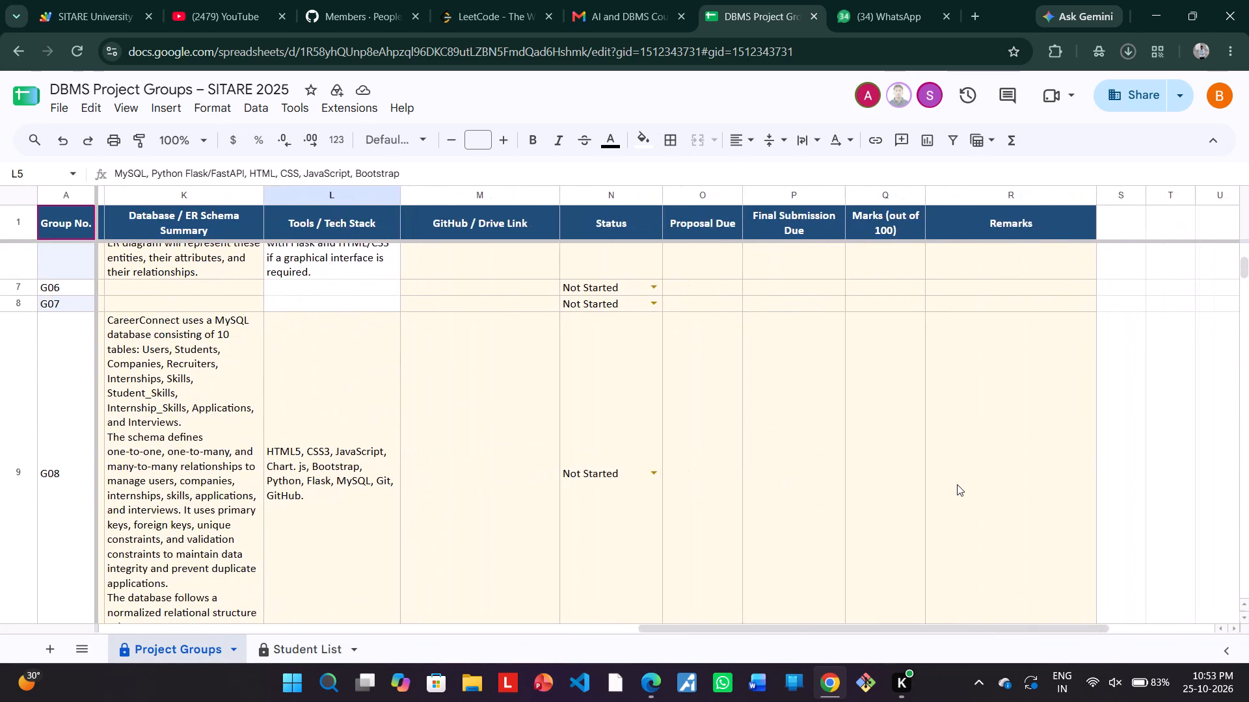
scroll(957, 484, "up", 1)
scroll(856, 477, "right", 2)
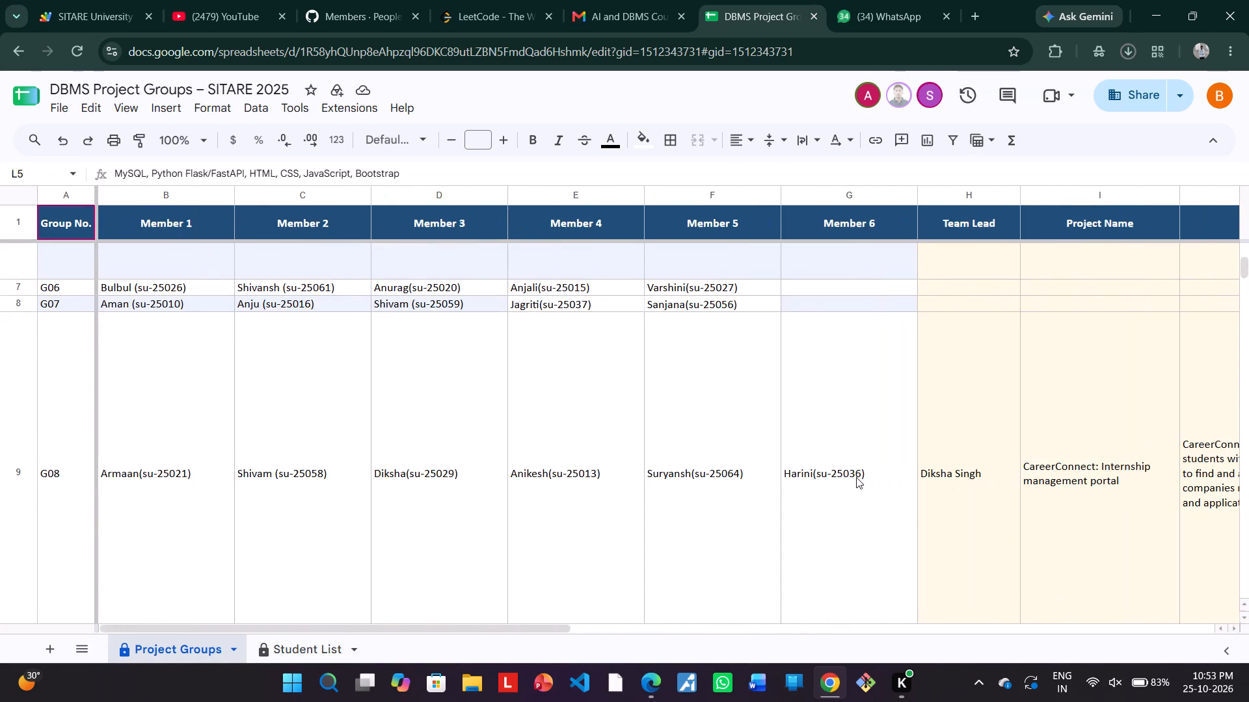
scroll(856, 477, "right", 1)
scroll(856, 477, "up", 1)
scroll(856, 477, "right", 1)
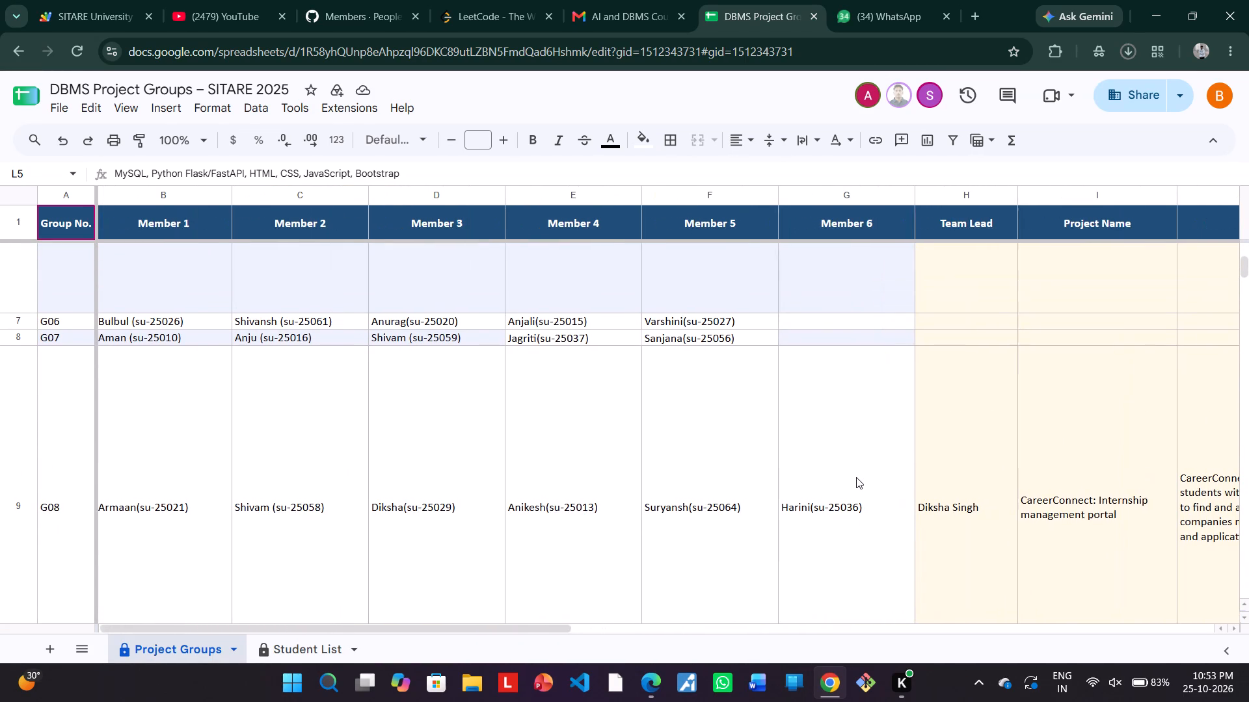
scroll(856, 477, "right", 2)
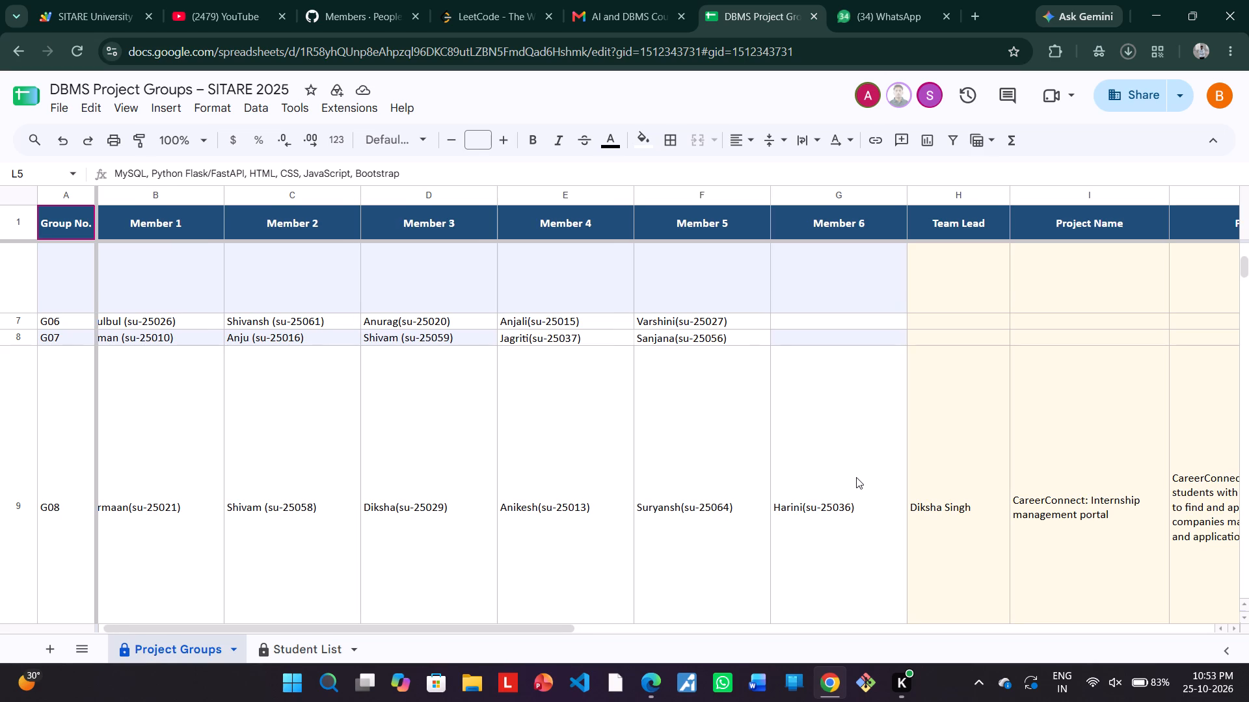
Review G04's Vehicles Rental Management System row again, from the member columns through Tools / Tech Stack, GitHub / Drive Link and Status.
scroll(856, 477, "up", 5)
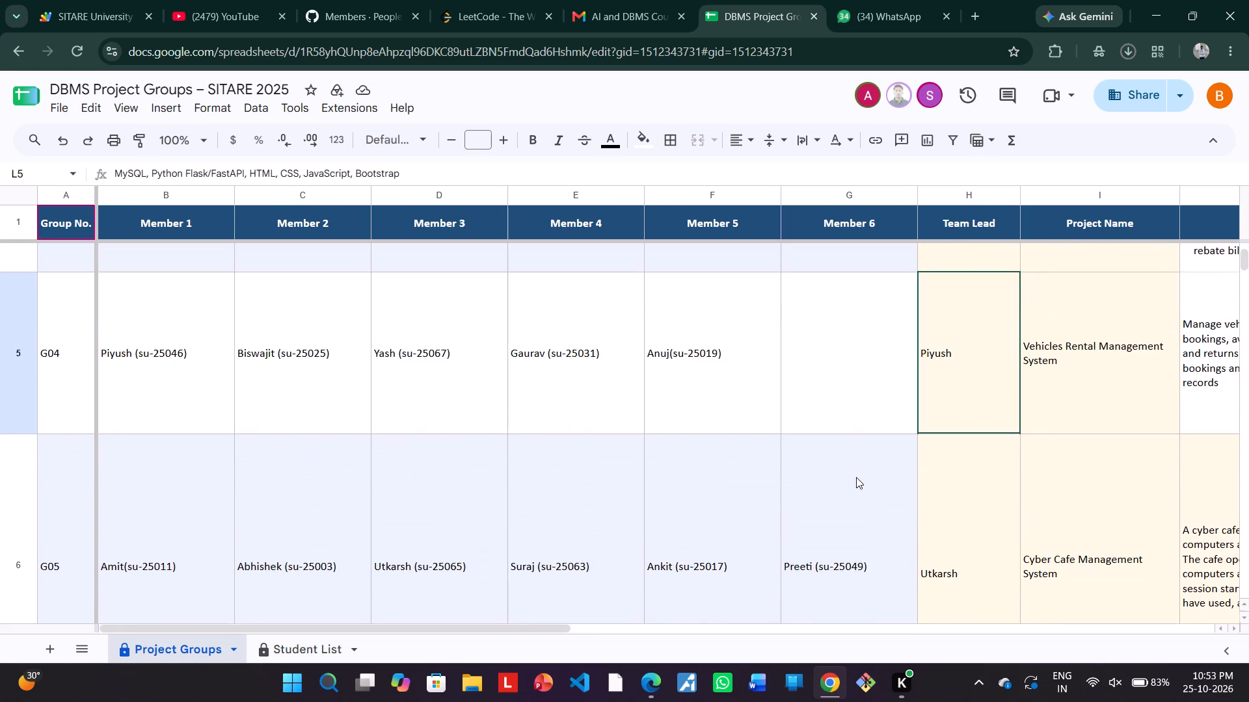
scroll(856, 477, "up", 1)
scroll(856, 477, "left", 1)
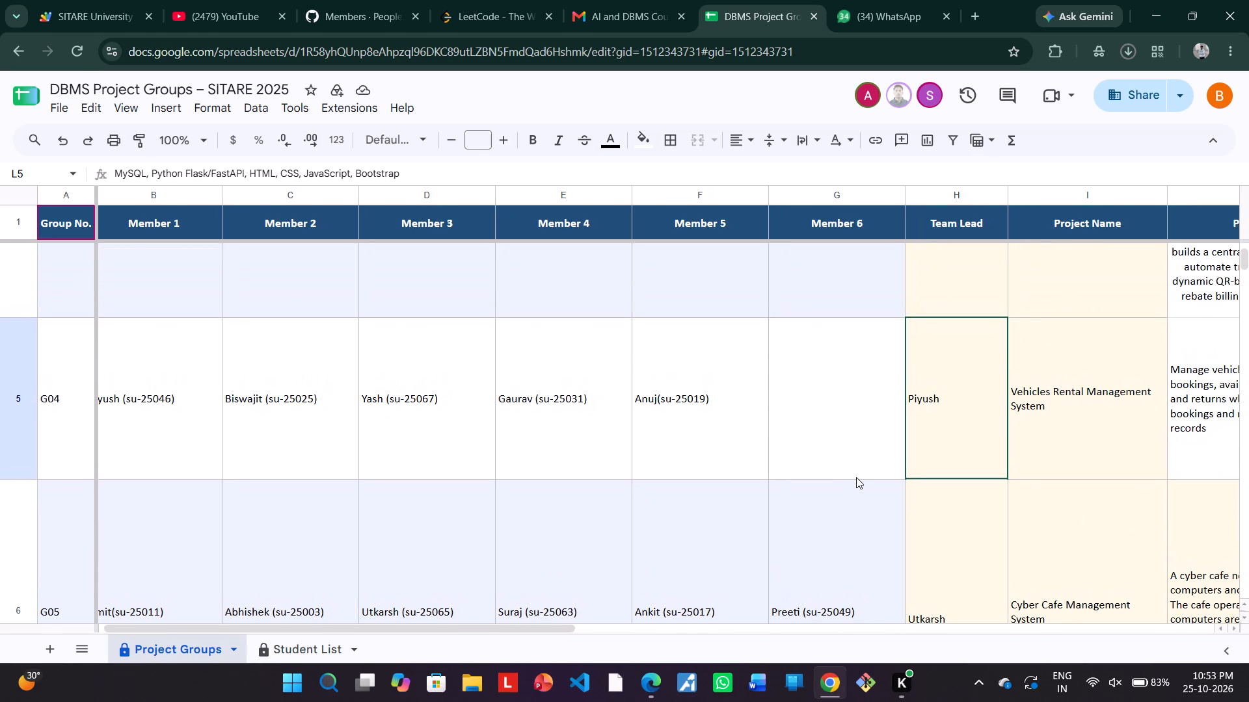
scroll(856, 477, "left", 1)
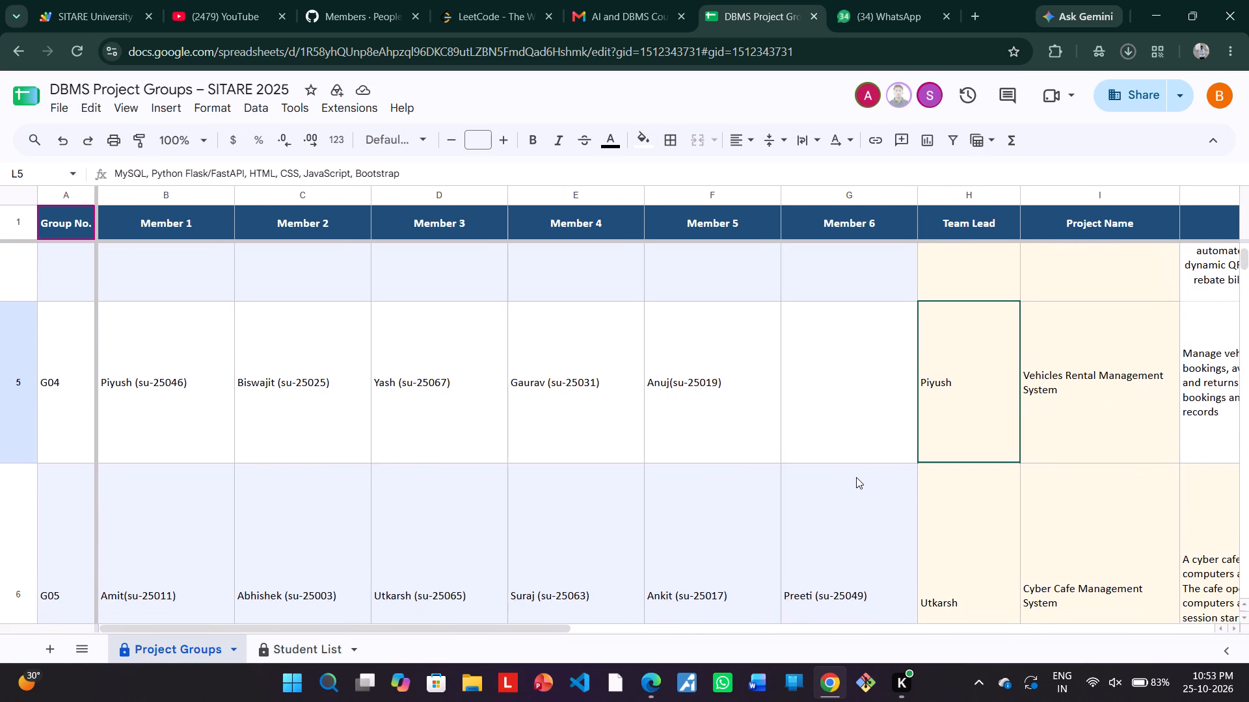
scroll(856, 477, "left", 1)
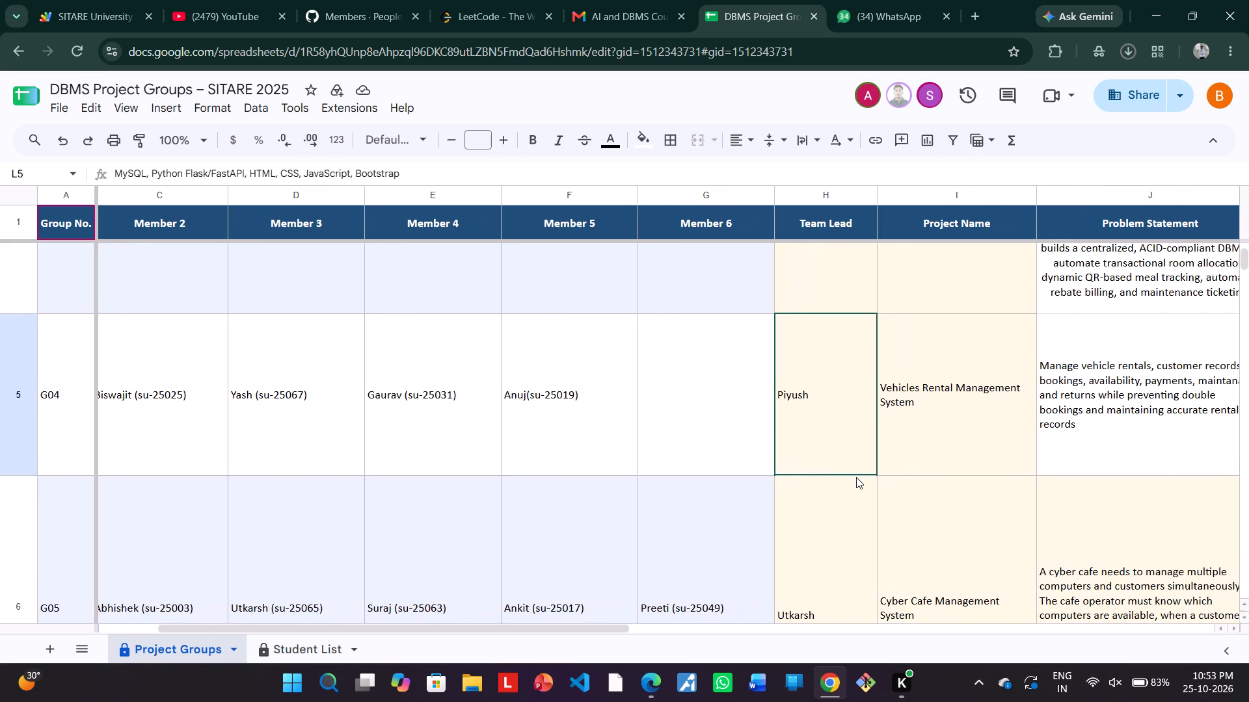
scroll(856, 477, "left", 10)
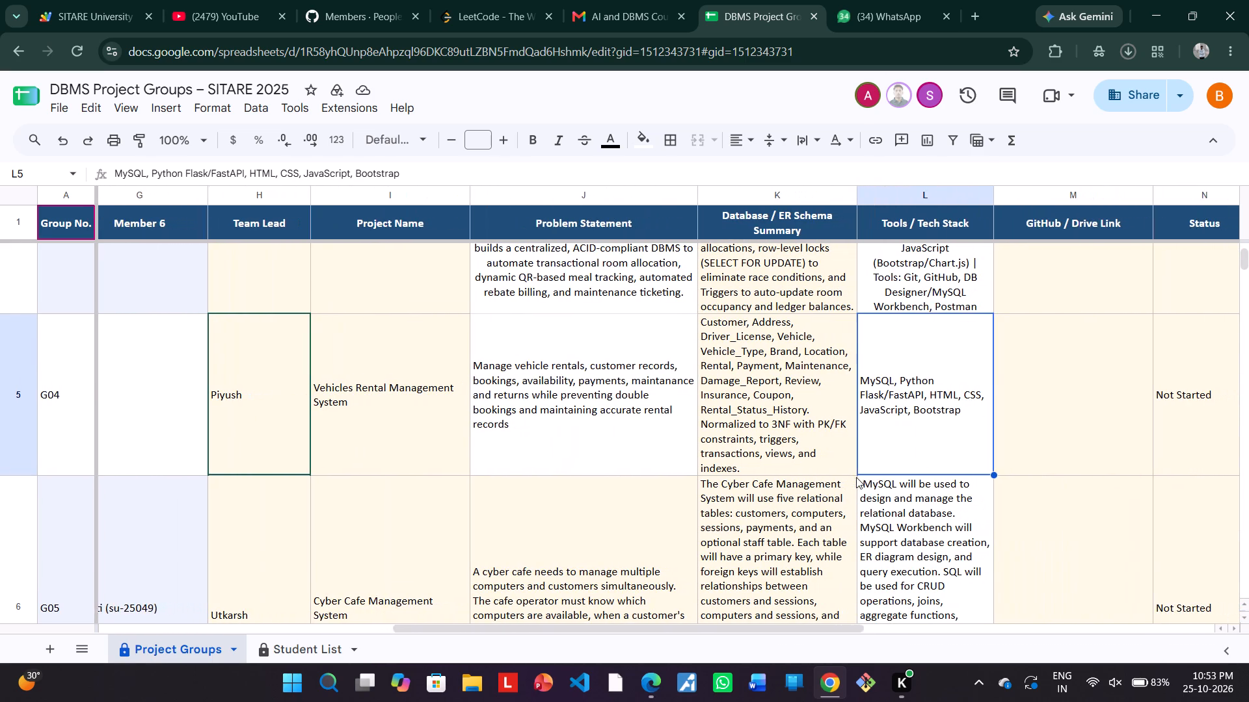
scroll(856, 477, "left", 2)
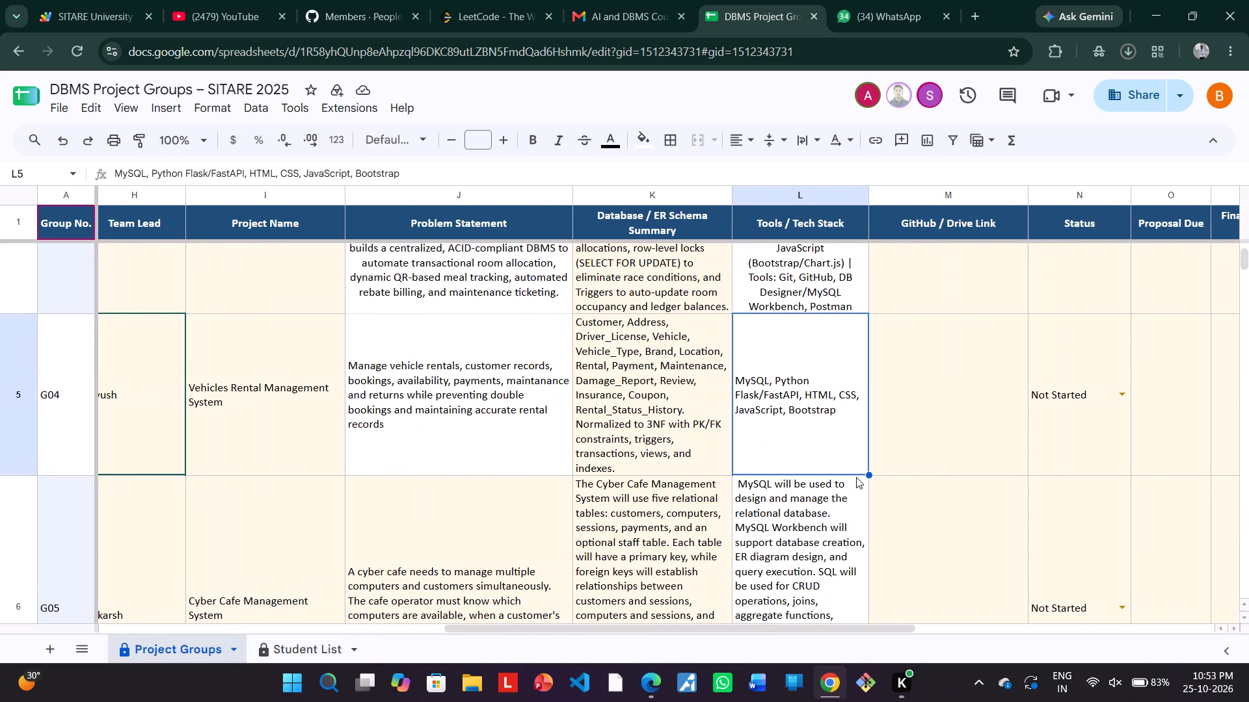
scroll(856, 477, "left", 1)
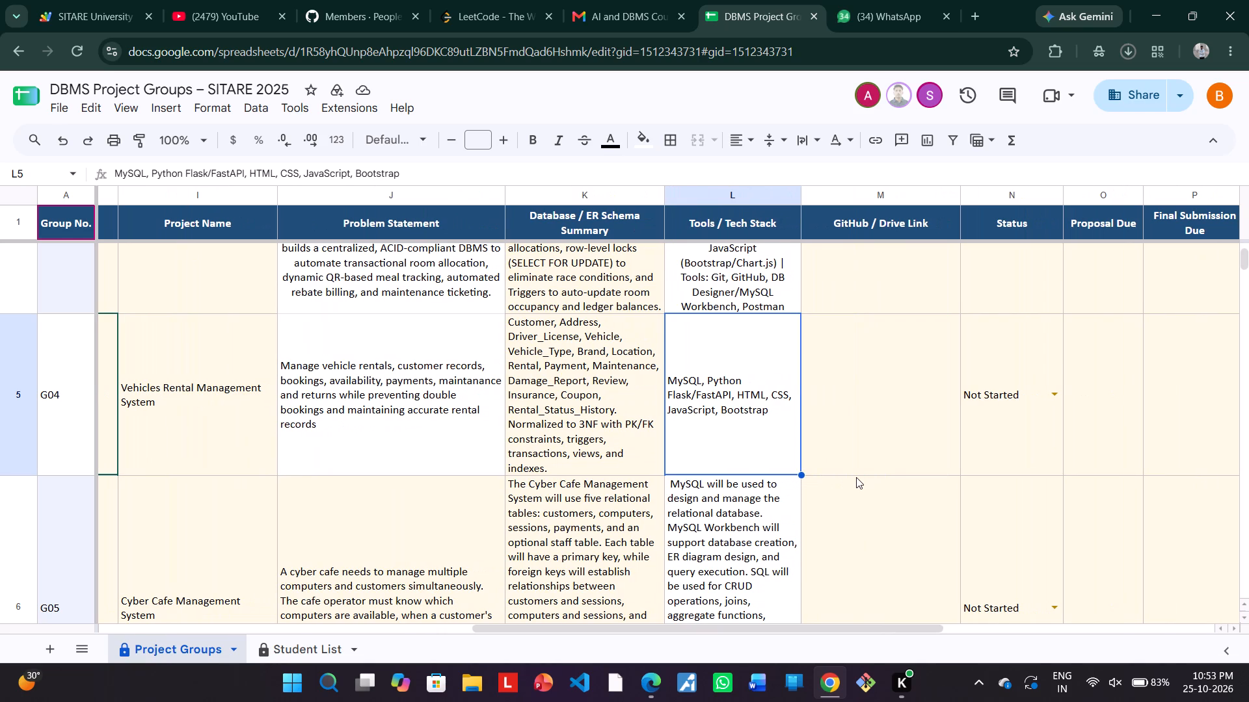
scroll(856, 477, "left", 2)
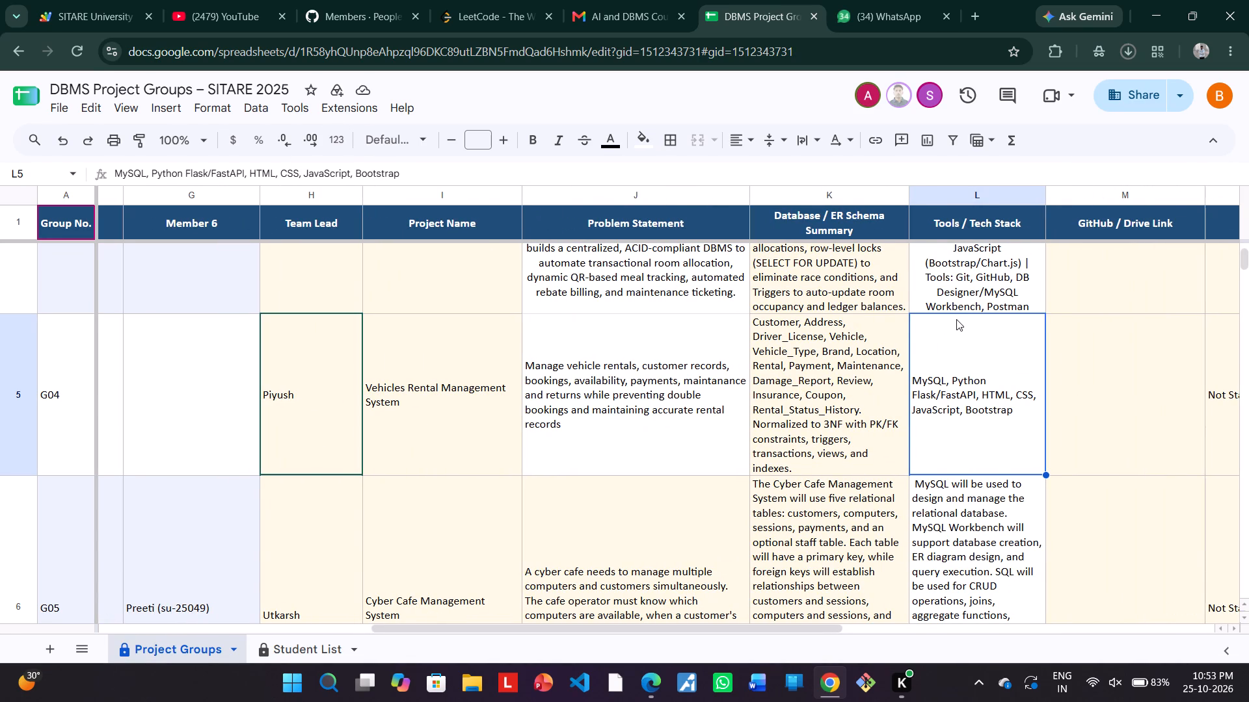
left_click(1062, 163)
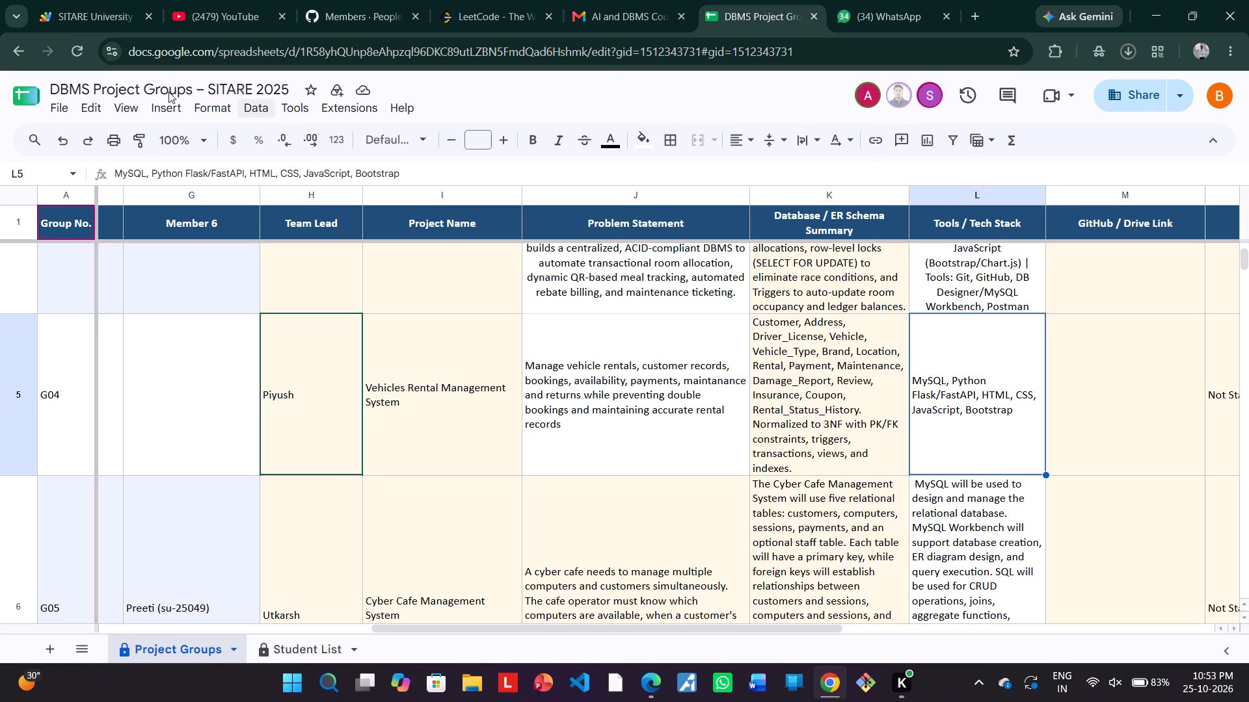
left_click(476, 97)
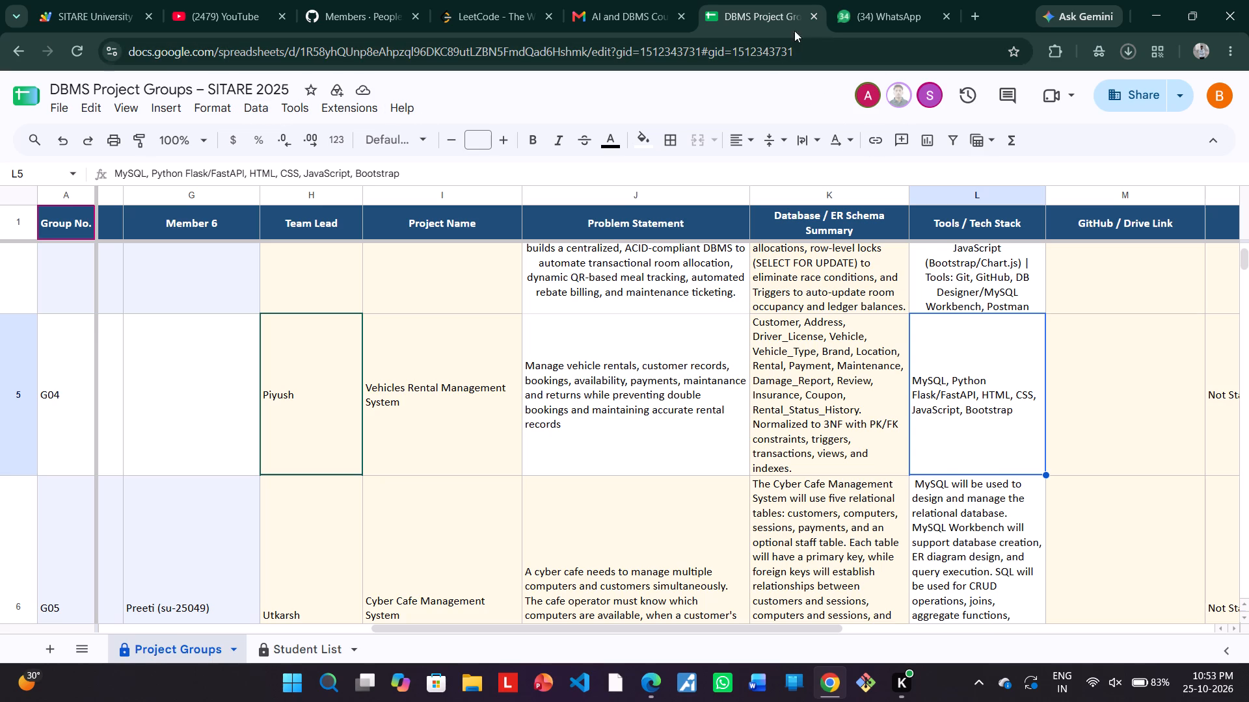